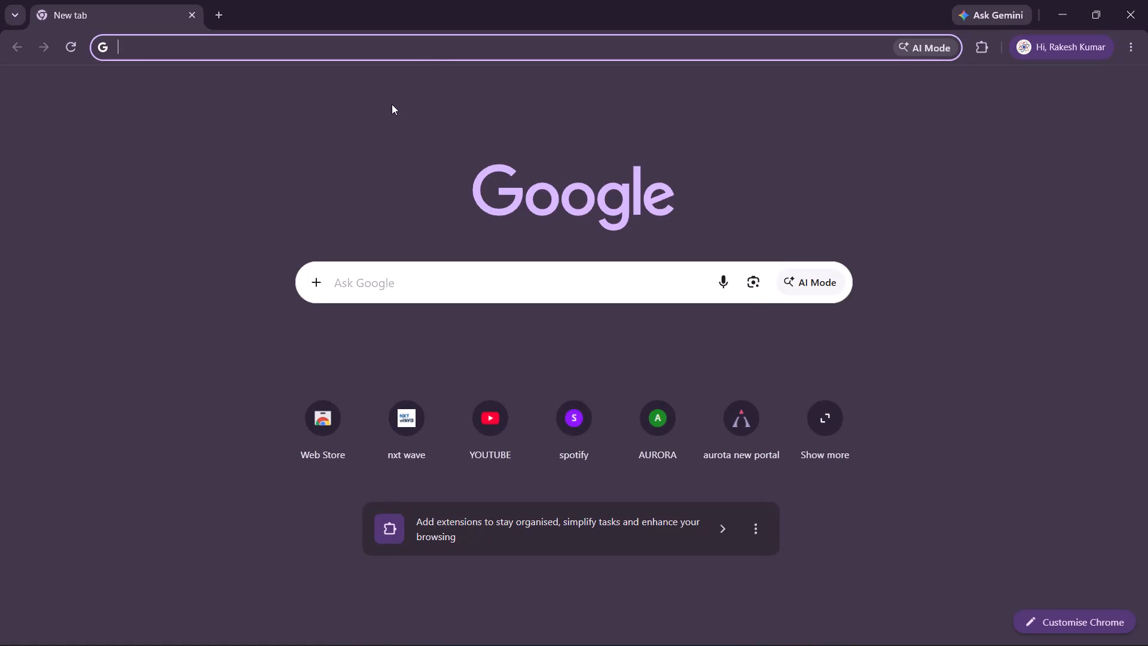
# In Chrome, search Google for "pdf to word" and open the iLovePDF result for converting PDF to Word online.
pyautogui.click(384, 286)
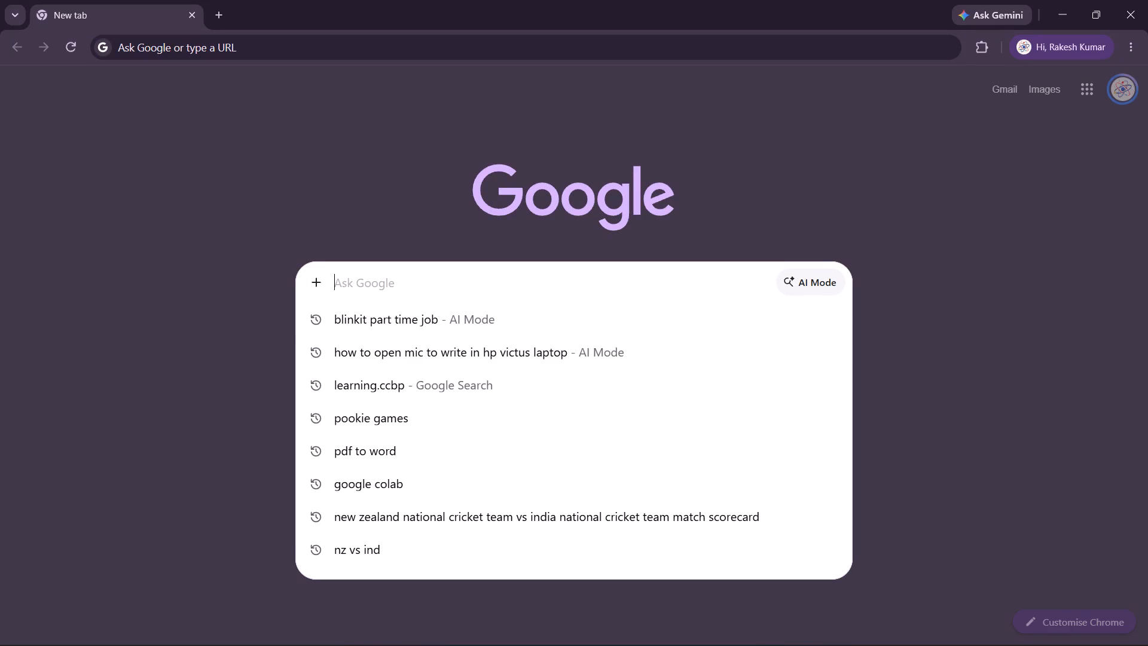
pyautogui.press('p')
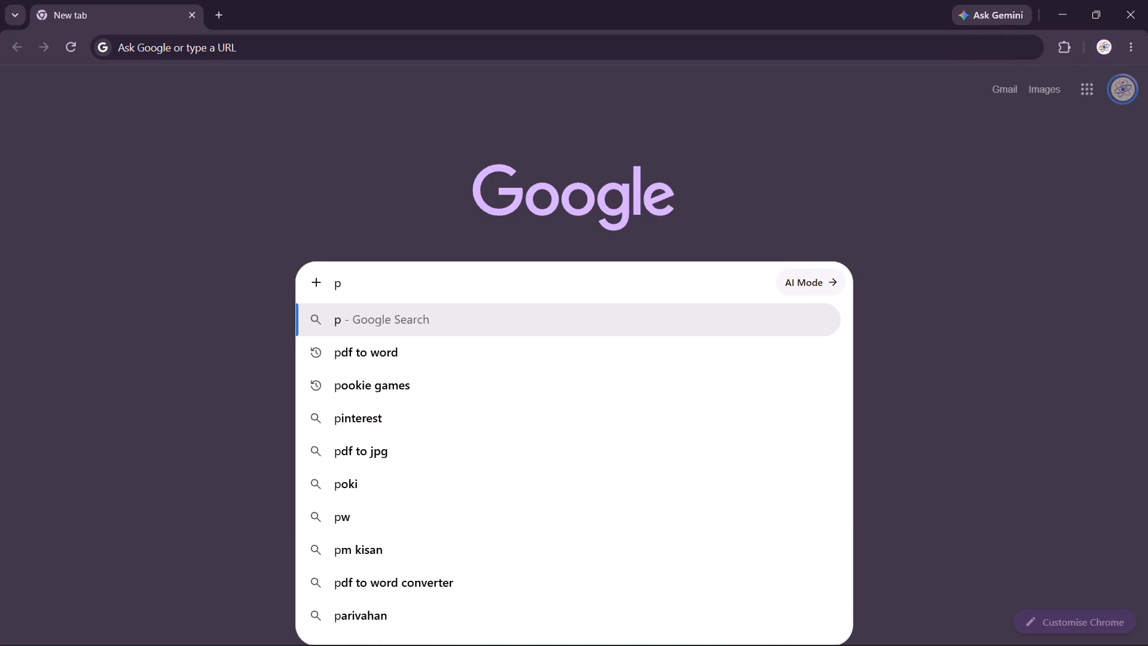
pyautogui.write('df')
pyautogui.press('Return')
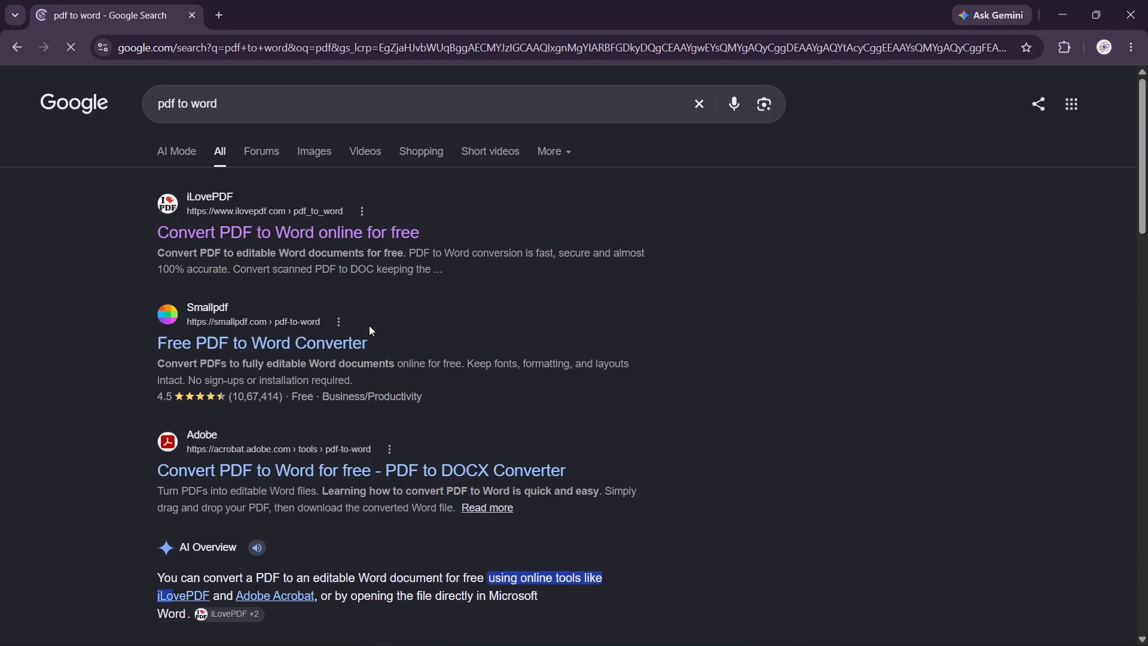
pyautogui.click(370, 226)
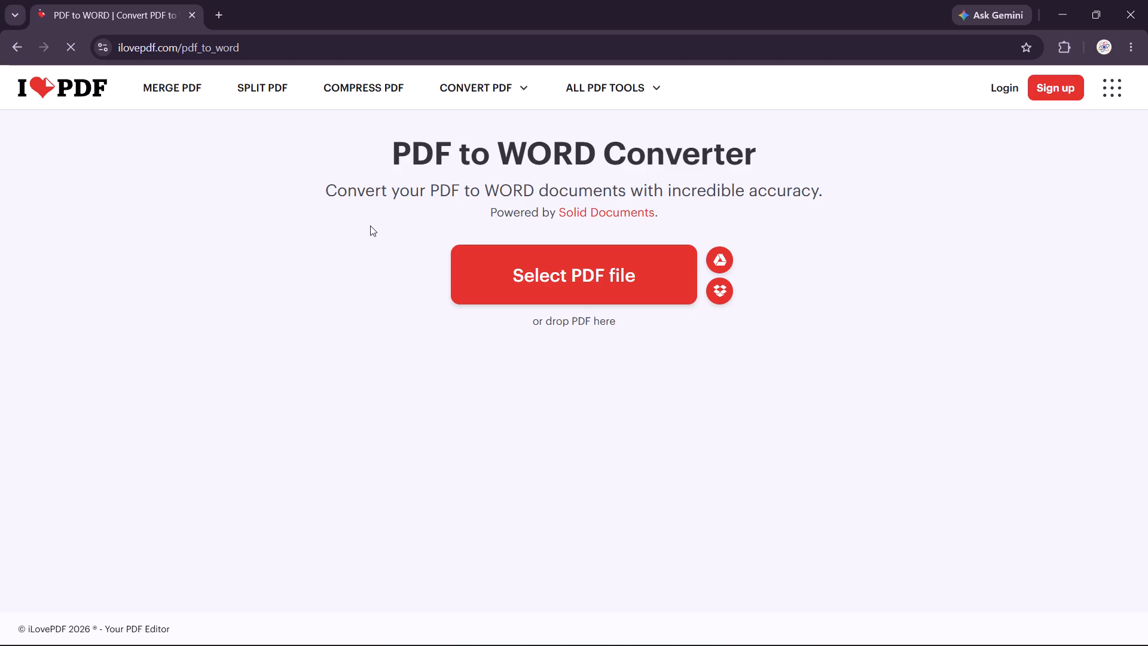
# Open the file selection dialog for choosing a PDF to upload to the PDF to WORD Converter.
pyautogui.click(500, 295)
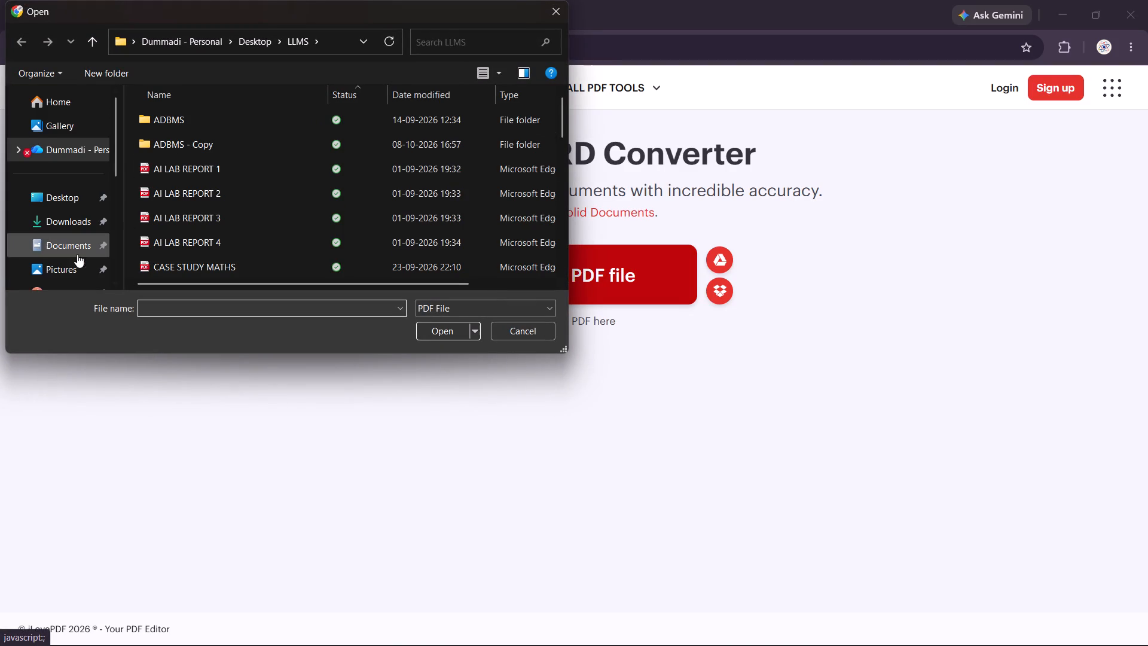
# Choose the Backend LAB 1 PDF from the c++ folder as the file to convert, searching the folder for "ba".
pyautogui.scroll(-1, 63, 261)
pyautogui.click(83, 123)
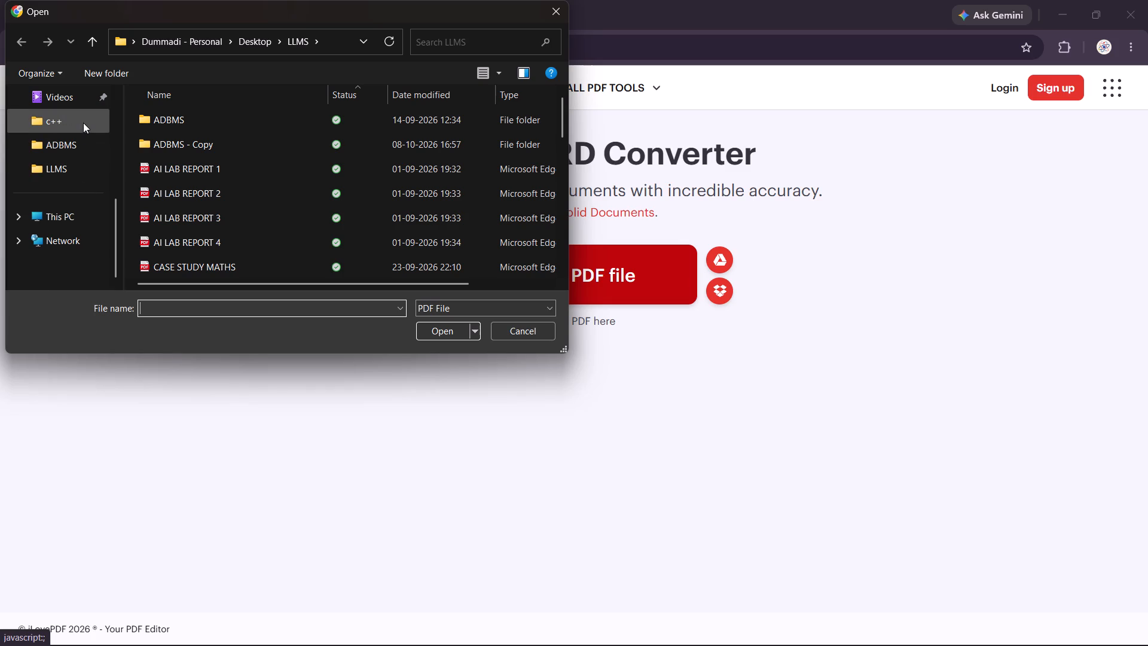
pyautogui.scroll(-3, 275, 181)
pyautogui.scroll(2, 264, 166)
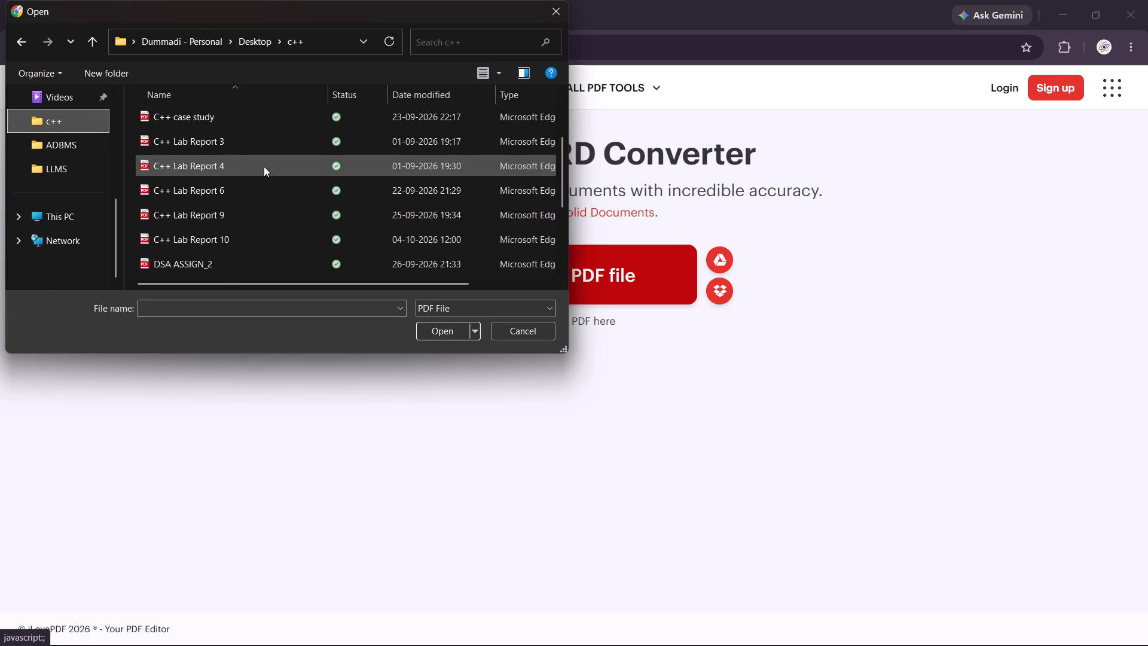
pyautogui.scroll(3, 264, 166)
pyautogui.scroll(-3, 249, 226)
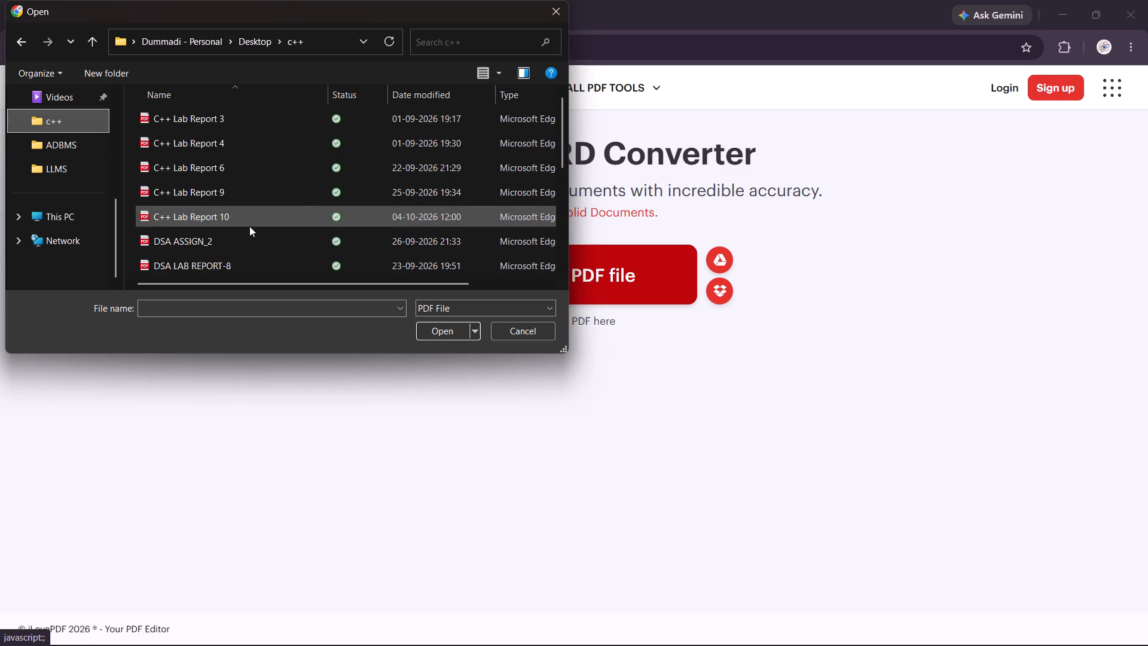
pyautogui.scroll(-1, 249, 226)
pyautogui.scroll(1, 249, 226)
pyautogui.scroll(-1, 249, 226)
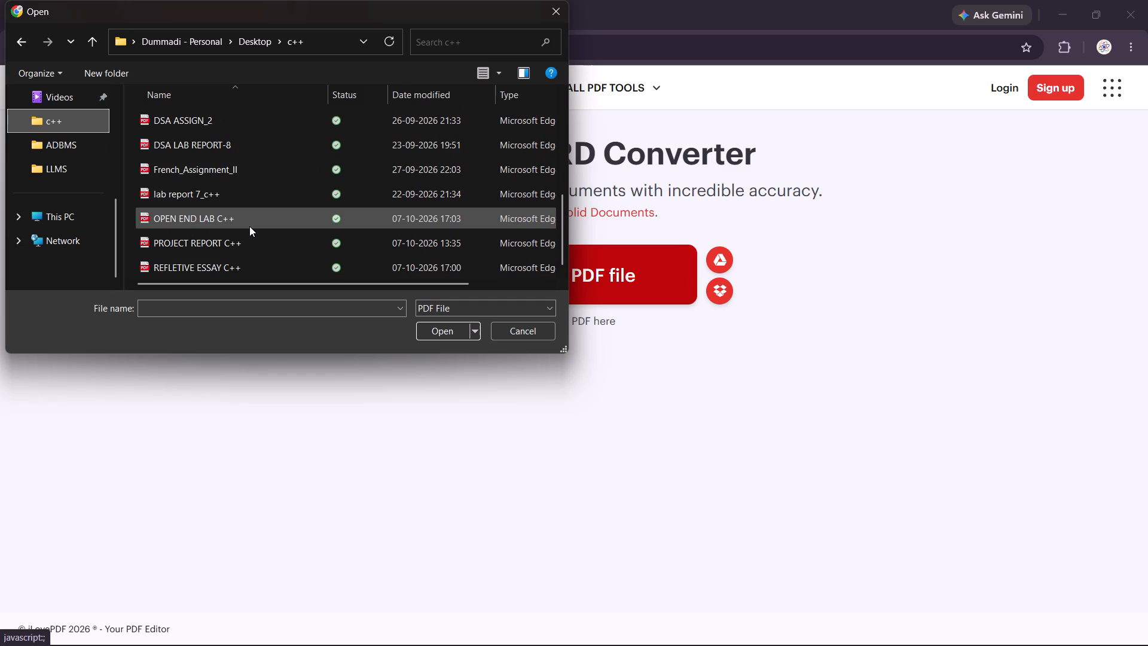
pyautogui.scroll(-3, 249, 226)
pyautogui.scroll(-2, 214, 176)
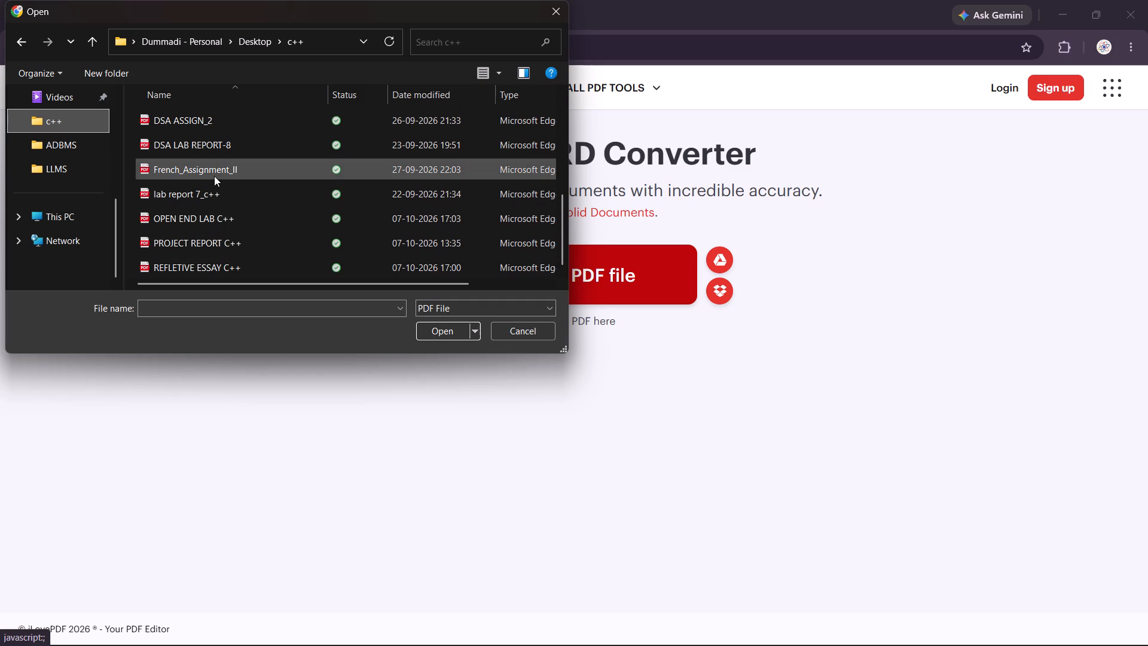
pyautogui.scroll(-1, 214, 176)
pyautogui.scroll(8, 214, 176)
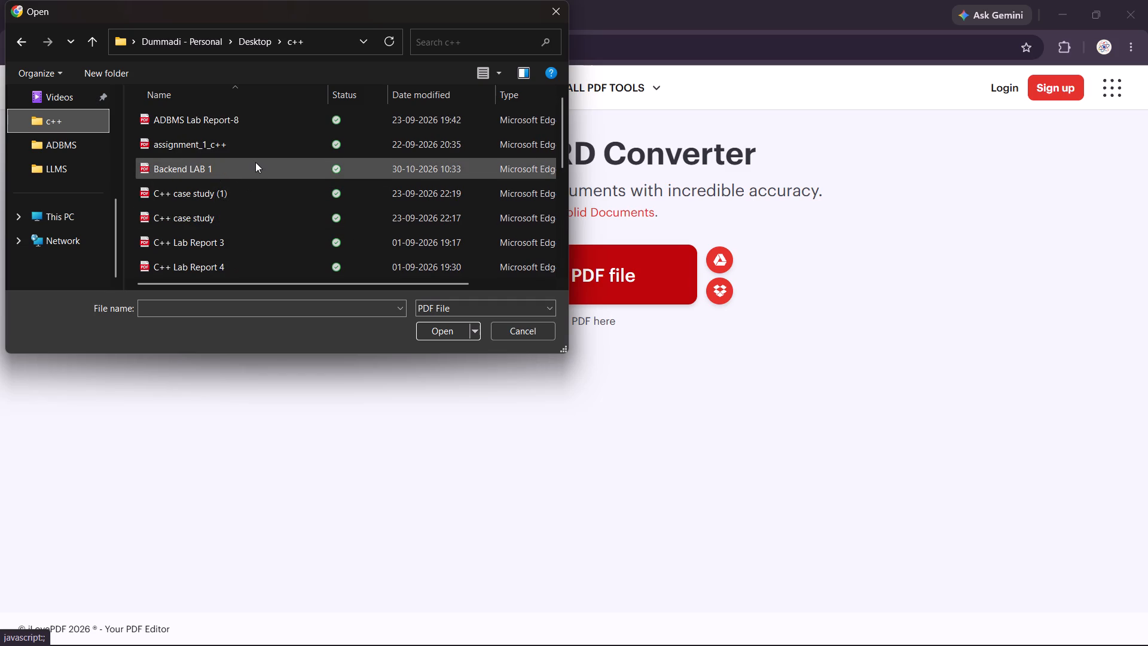
pyautogui.scroll(-5, 255, 162)
pyautogui.click(470, 41)
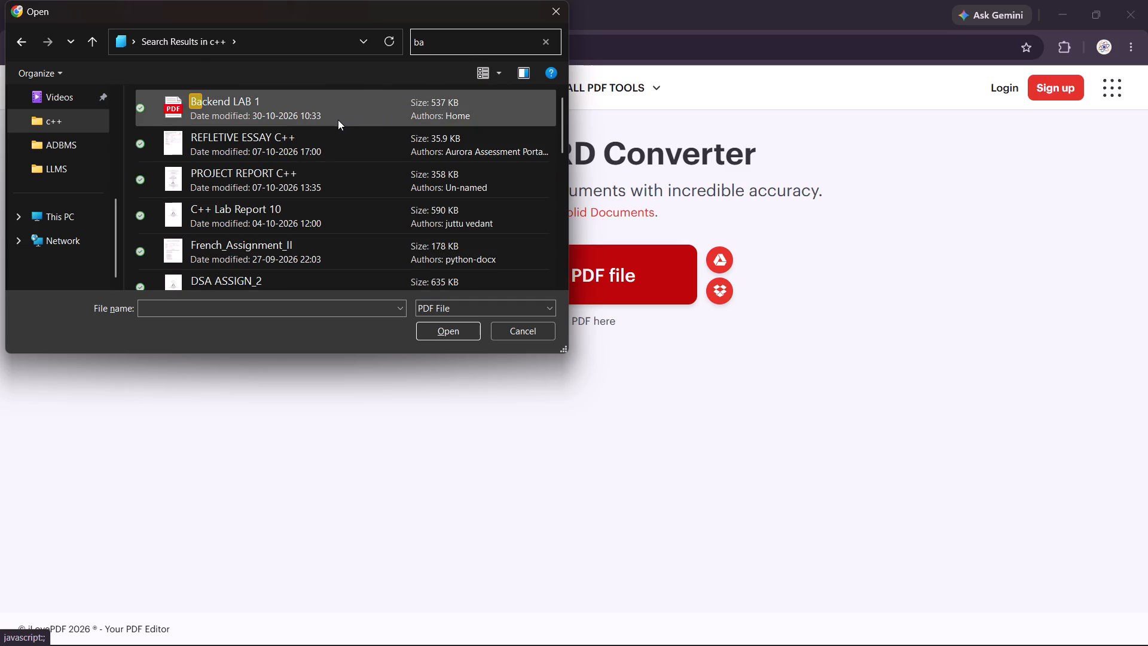
pyautogui.click(338, 120)
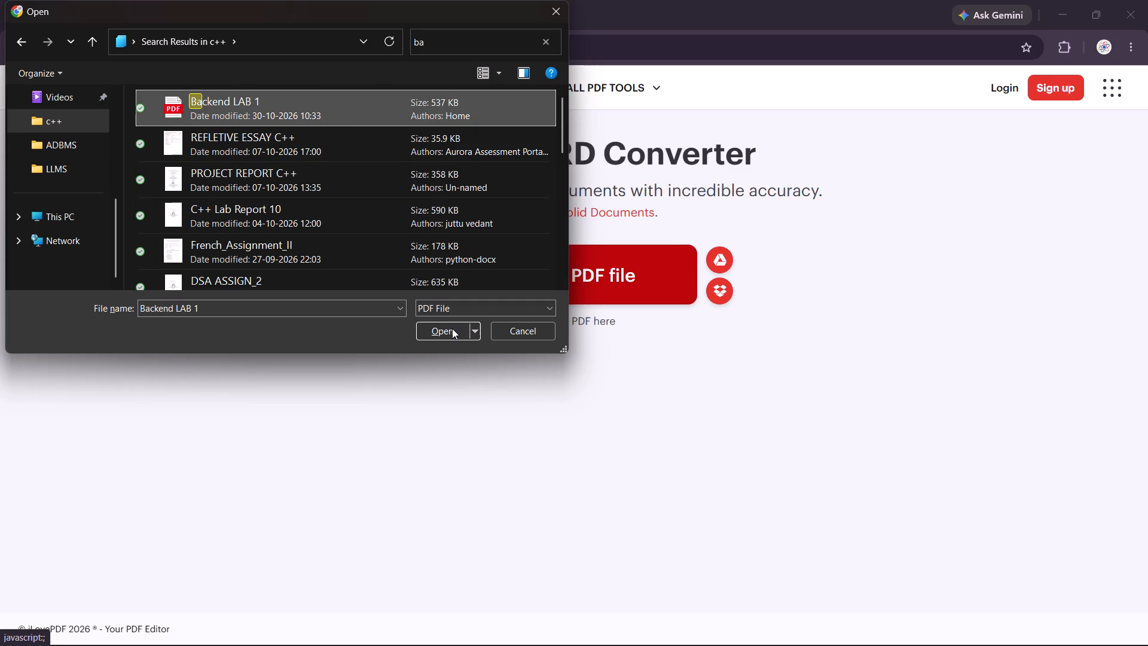
pyautogui.click(450, 327)
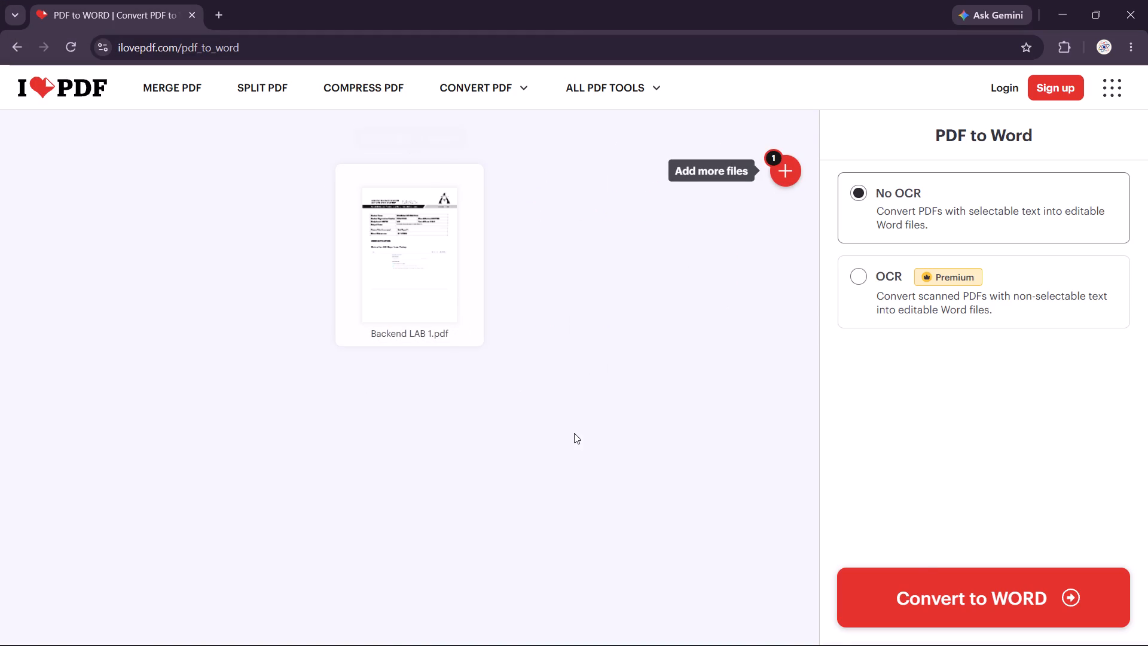
# Convert the Backend LAB 1 PDF to a Word document.
pyautogui.click(913, 596)
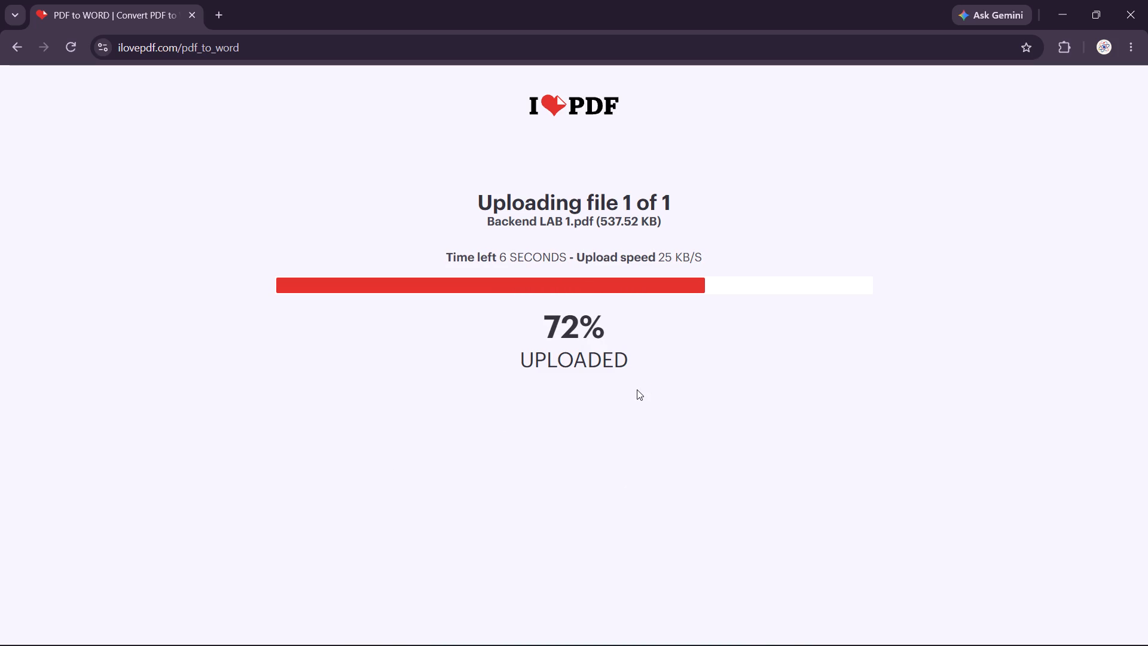
pyautogui.press('F22')
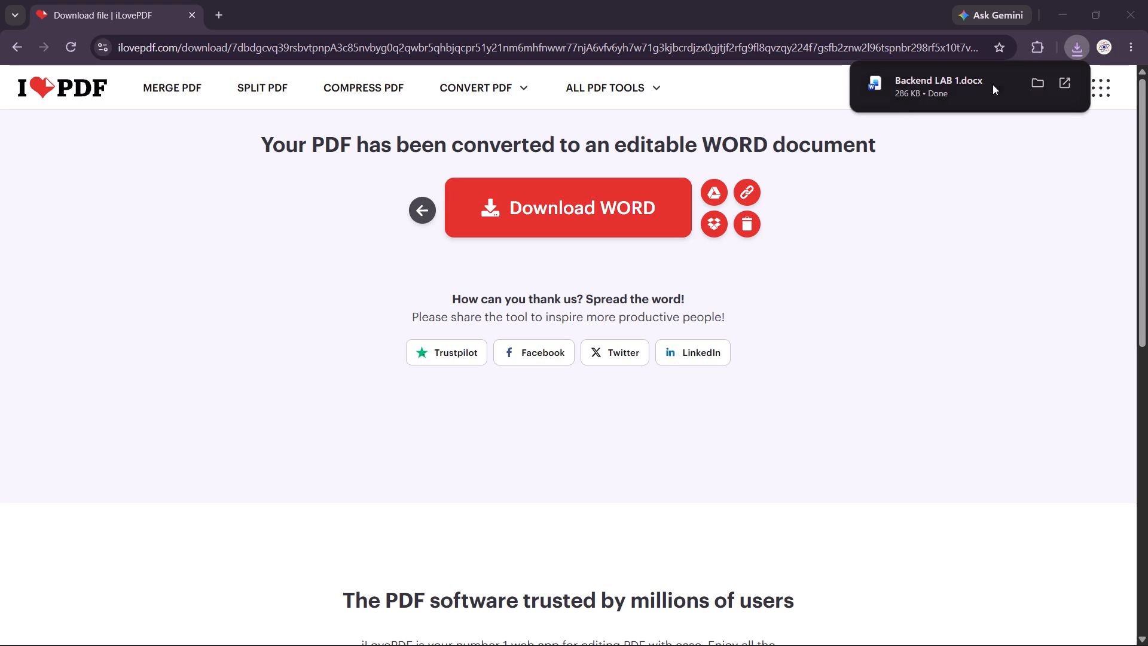
# Open the downloaded Backend LAB 1.docx in Word, maximize its window and enable editing.
pyautogui.click(984, 89)
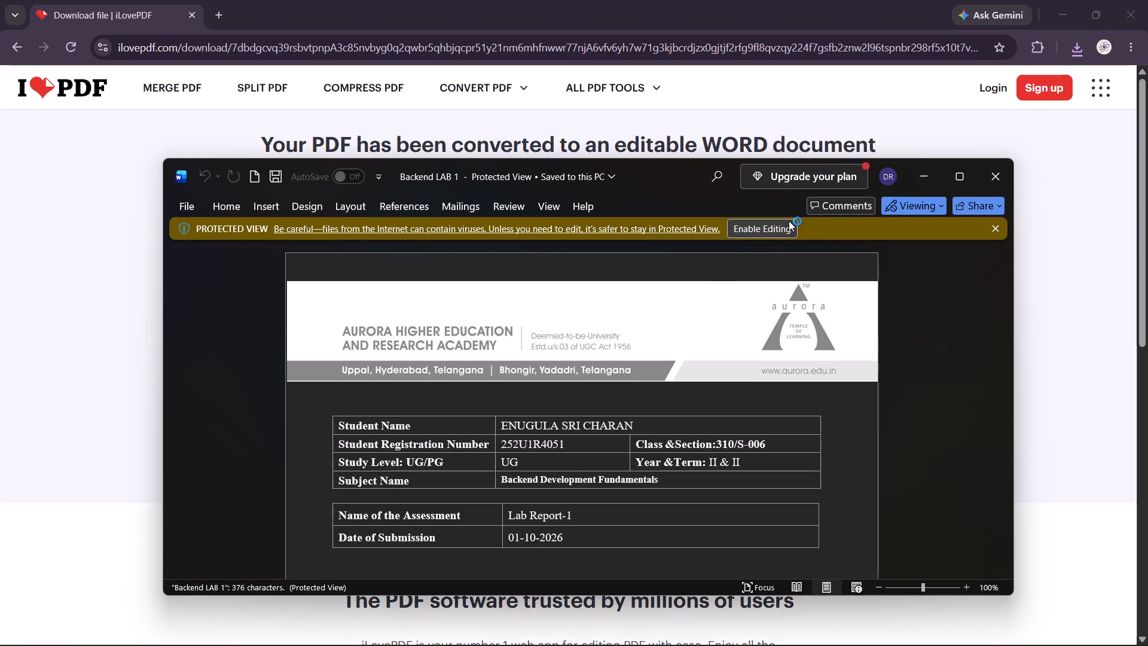
pyautogui.click(948, 182)
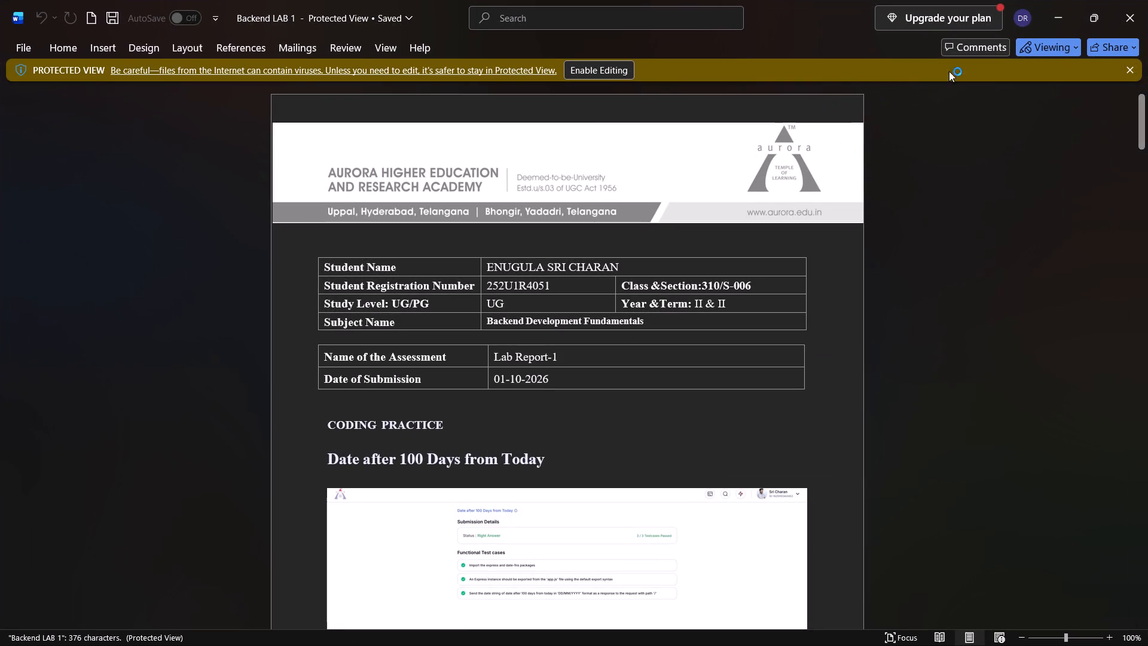
pyautogui.click(597, 74)
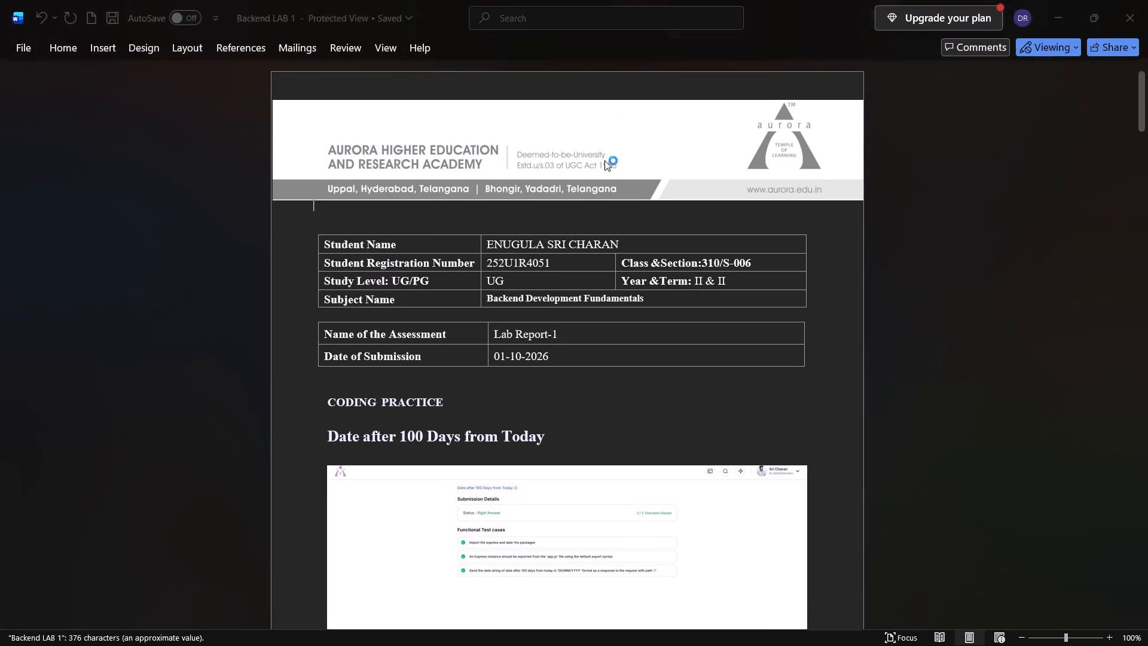
# Replace the name in the Student Name row of the details table with the new student's full name in capitals.
pyautogui.click(621, 319)
pyautogui.press('BackSpace')
pyautogui.press('BackSpace')
pyautogui.press('BackSpace')
pyautogui.press('BackSpace')
pyautogui.press('BackSpace')
pyautogui.press('BackSpace')
pyautogui.press('BackSpace')
pyautogui.press('BackSpace')
pyautogui.press('BackSpace')
pyautogui.press('BackSpace')
pyautogui.press('BackSpace')
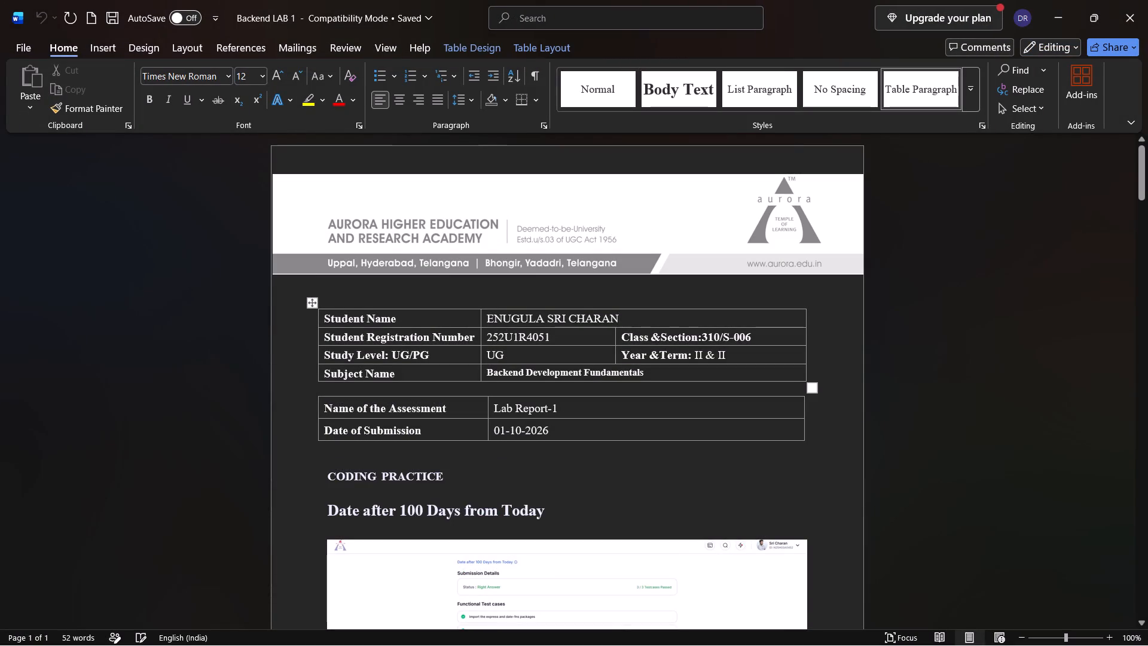
pyautogui.press('BackSpace')
pyautogui.press('BackSpace')
pyautogui.press('BackSpace')
pyautogui.press('BackSpace')
pyautogui.press('BackSpace')
pyautogui.press('BackSpace')
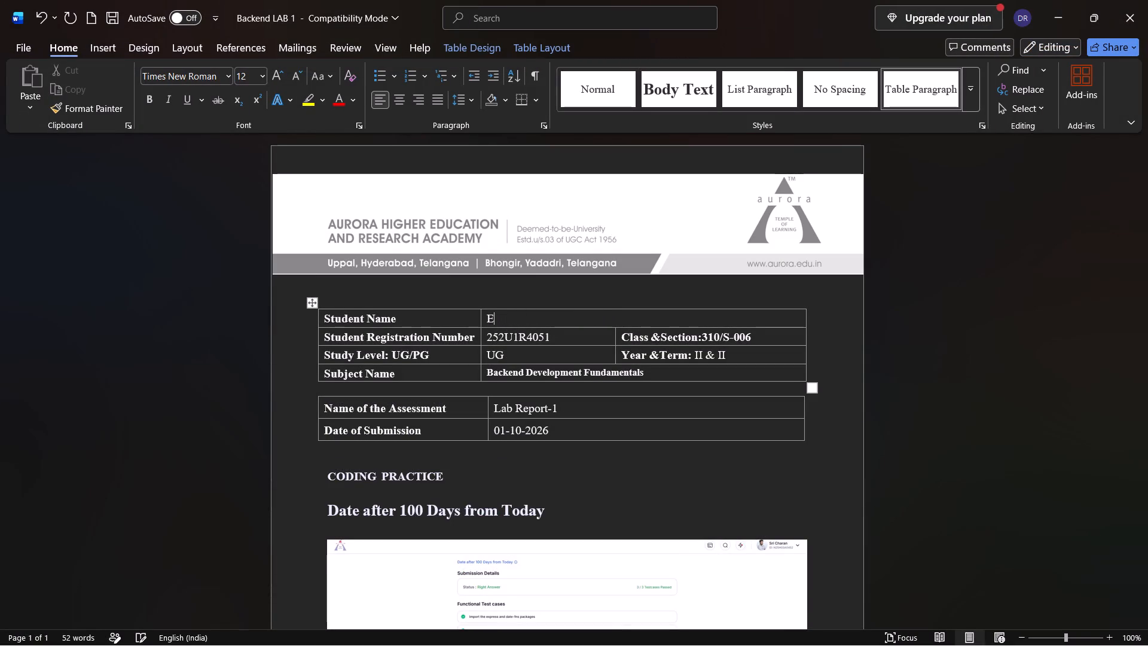
pyautogui.press('BackSpace')
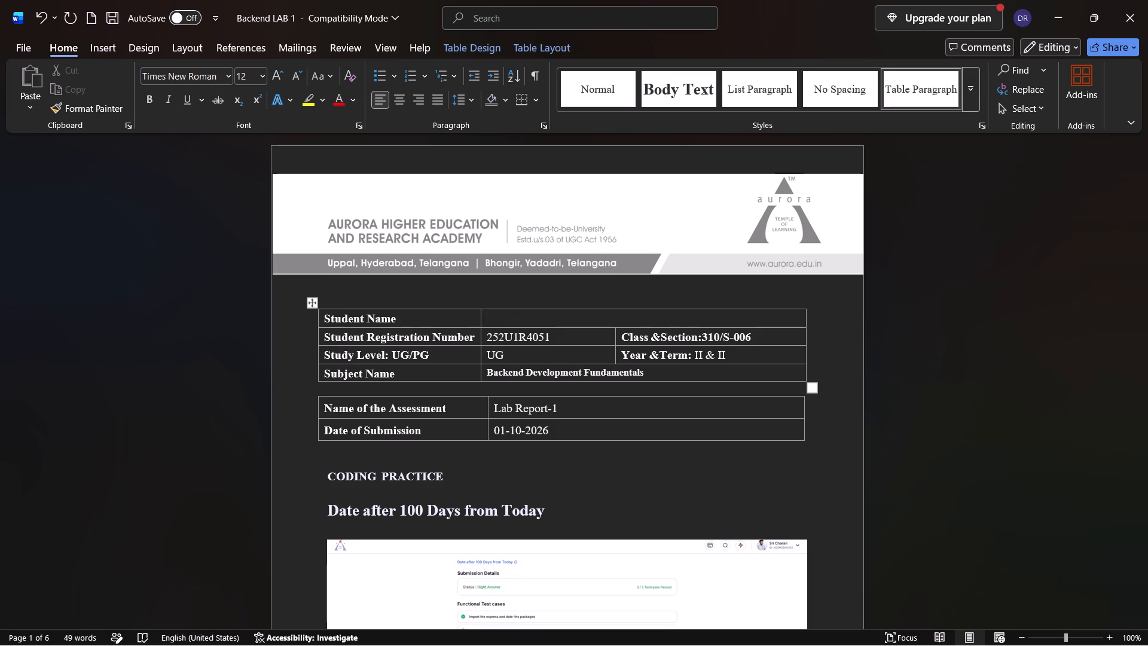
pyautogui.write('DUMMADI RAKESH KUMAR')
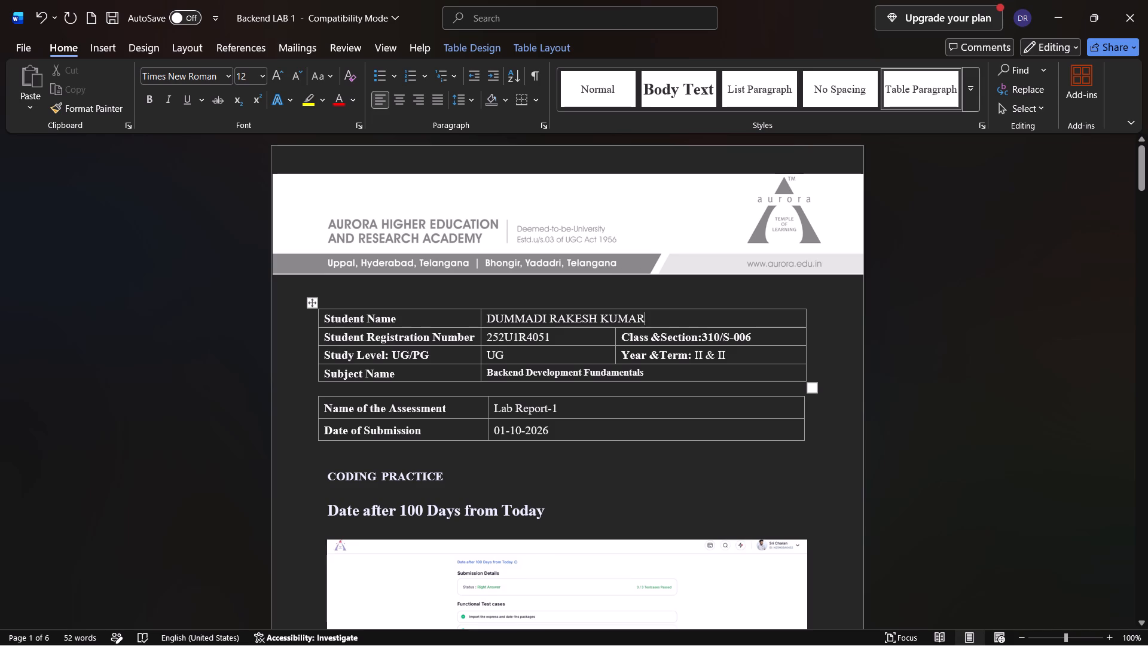
# Replace the last two digits of the Student Registration Number with those of the new student.
pyautogui.click(573, 338)
pyautogui.press('BackSpace')
pyautogui.press('BackSpace')
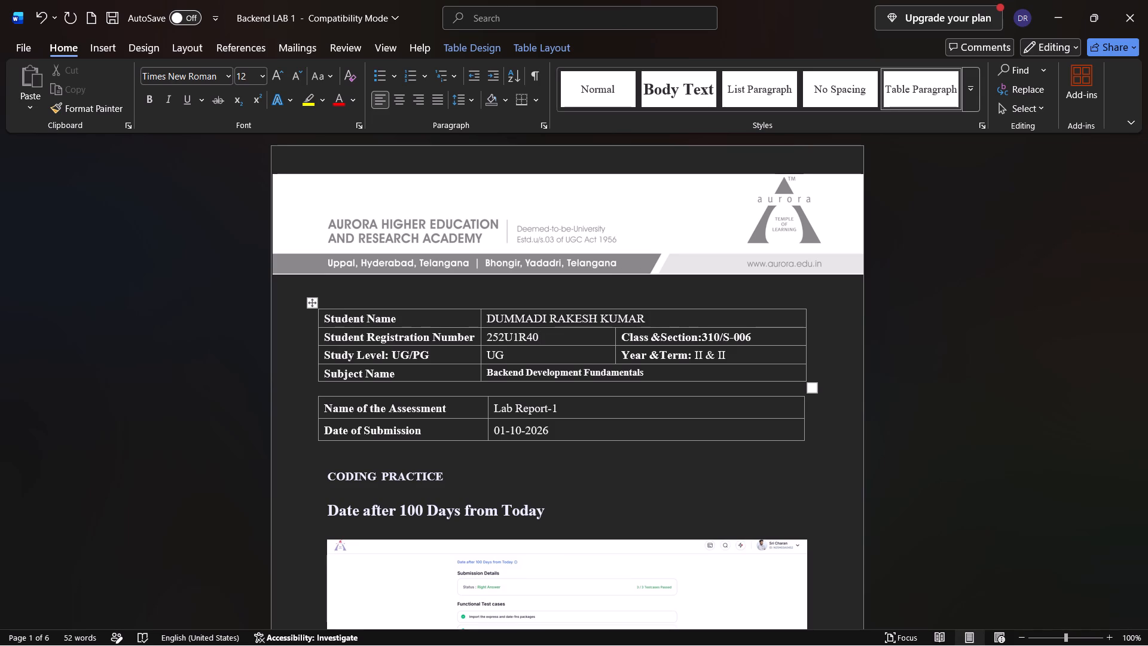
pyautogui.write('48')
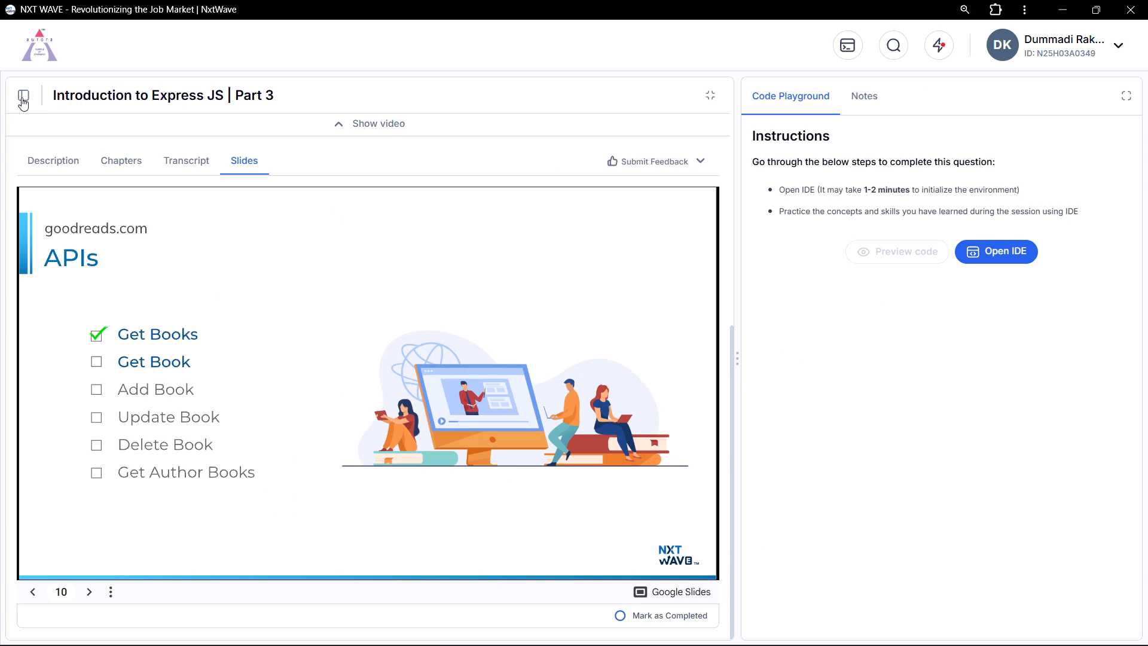
# Switch to the NxtWave portal and open the Coding Practice of today's scheduled "Introduction to Express JS | Part 2 | practice" session.
pyautogui.click(50, 48)
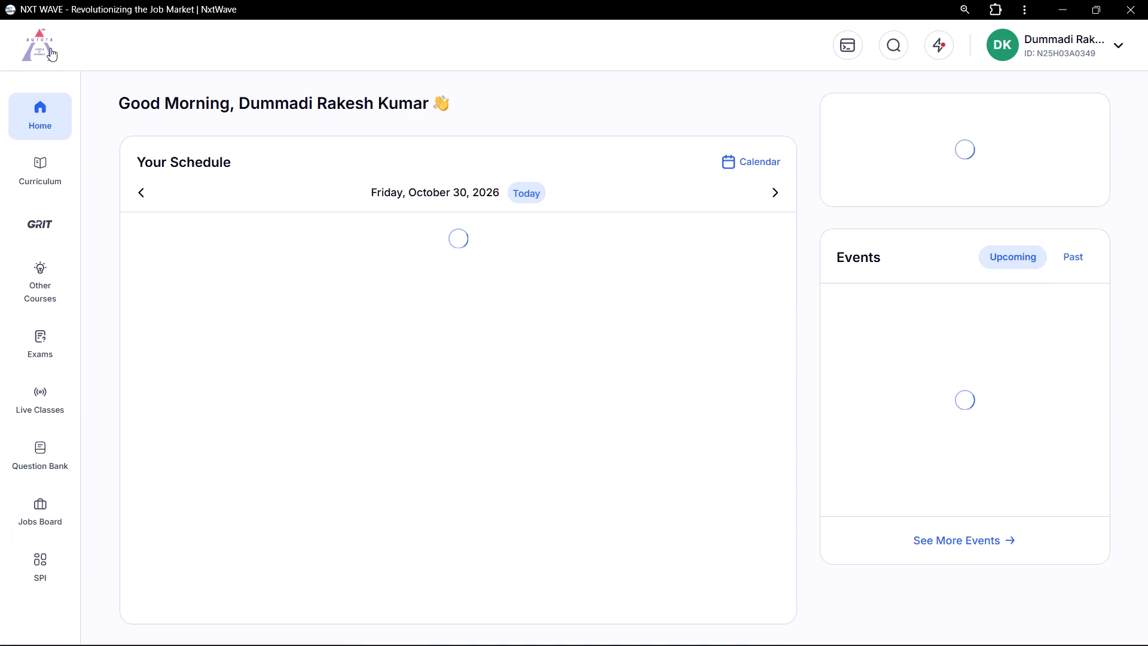
pyautogui.scroll(1, 266, 228)
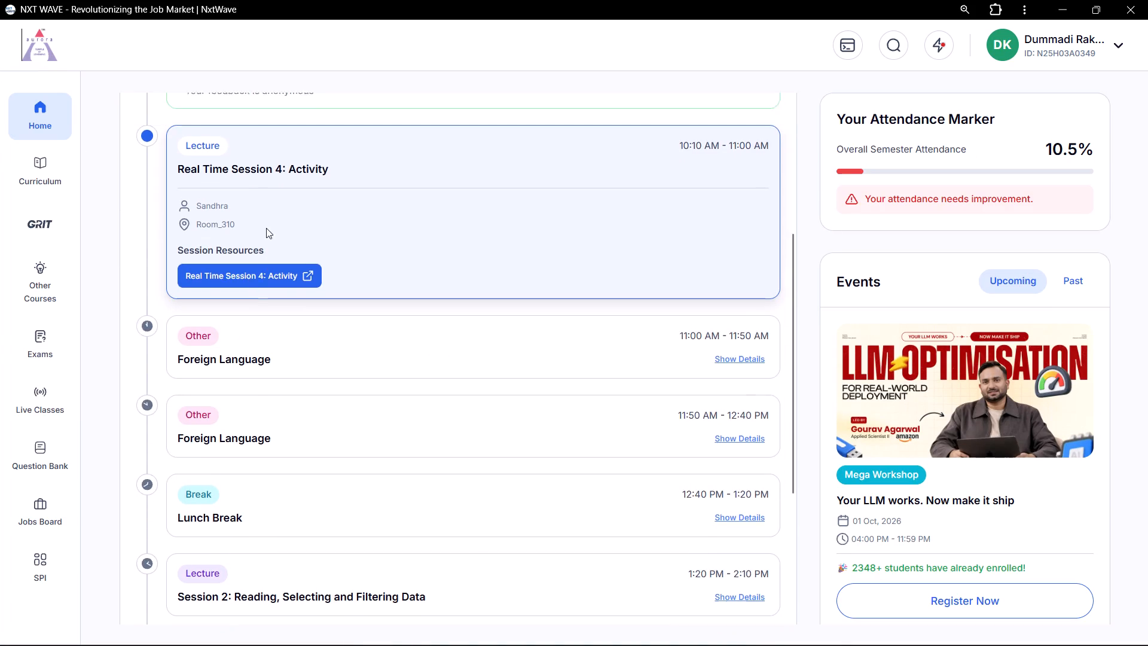
pyautogui.scroll(3, 266, 228)
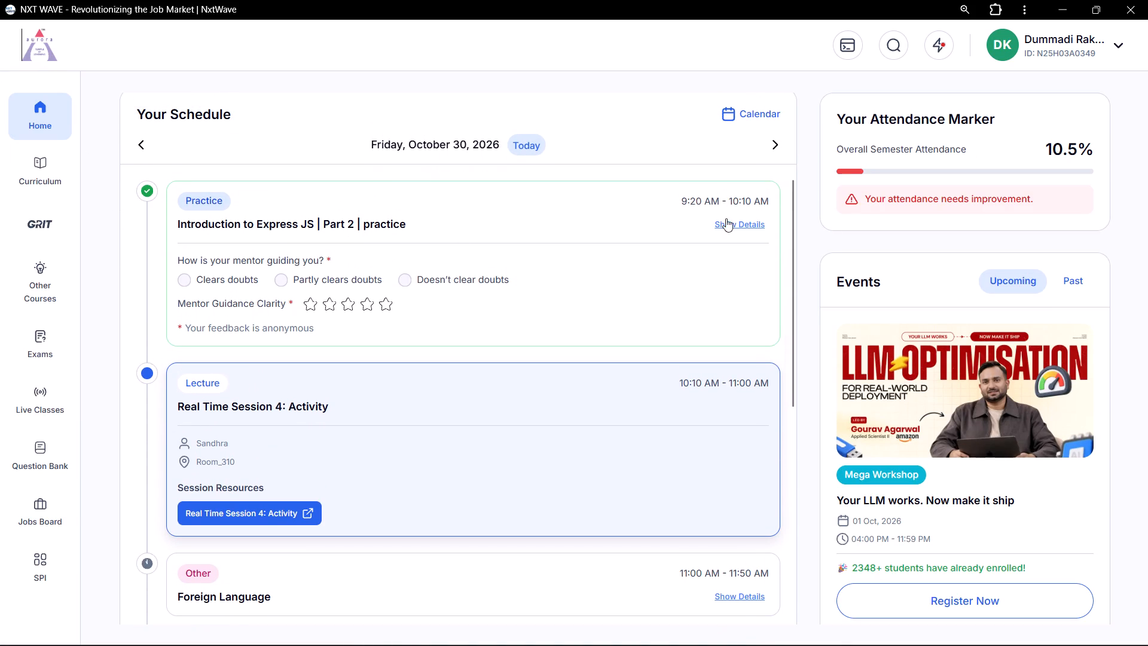
pyautogui.click(731, 223)
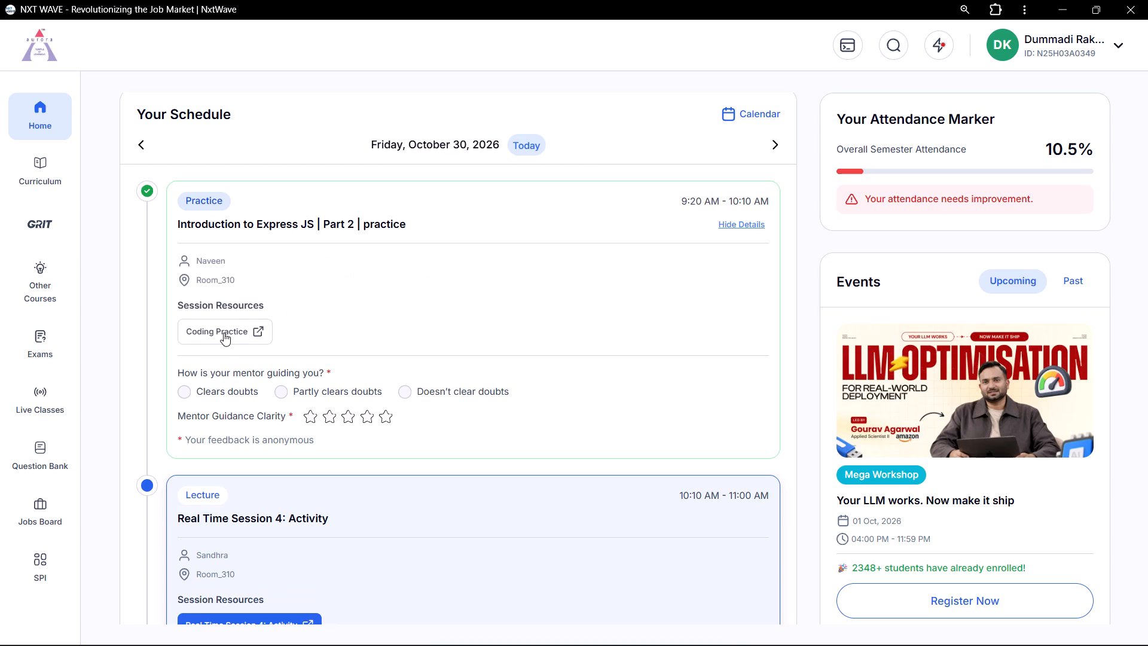
pyautogui.click(224, 333)
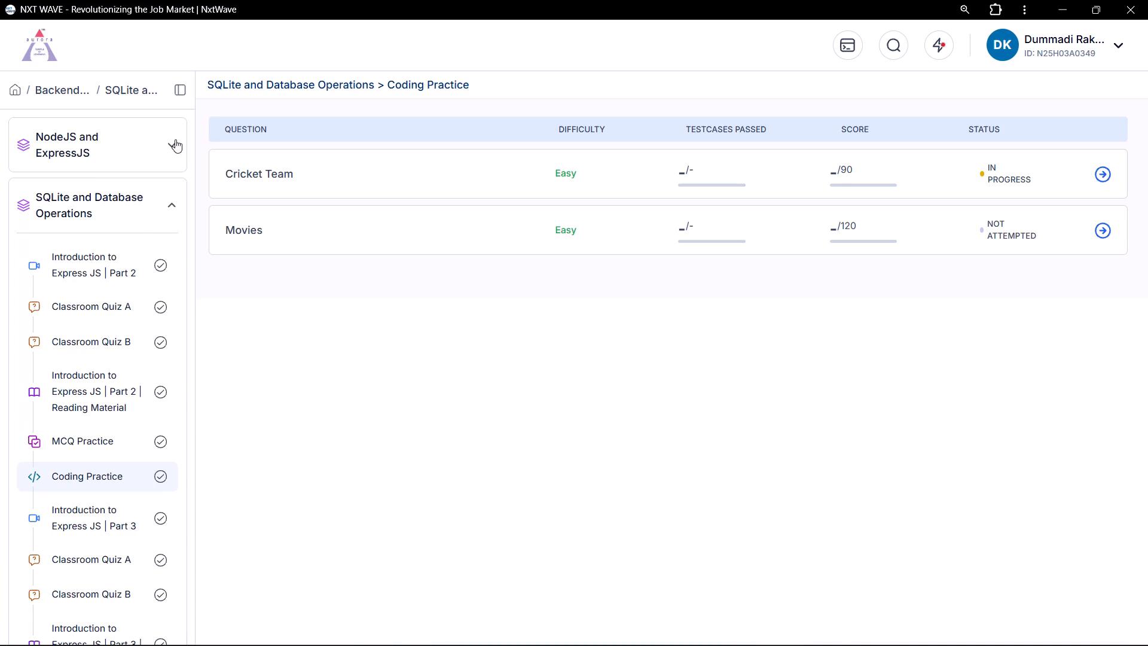
# Open the "Date after 100 Days from Today" question from the NodeJS and ExpressJS module's Coding Practice.
pyautogui.click(175, 139)
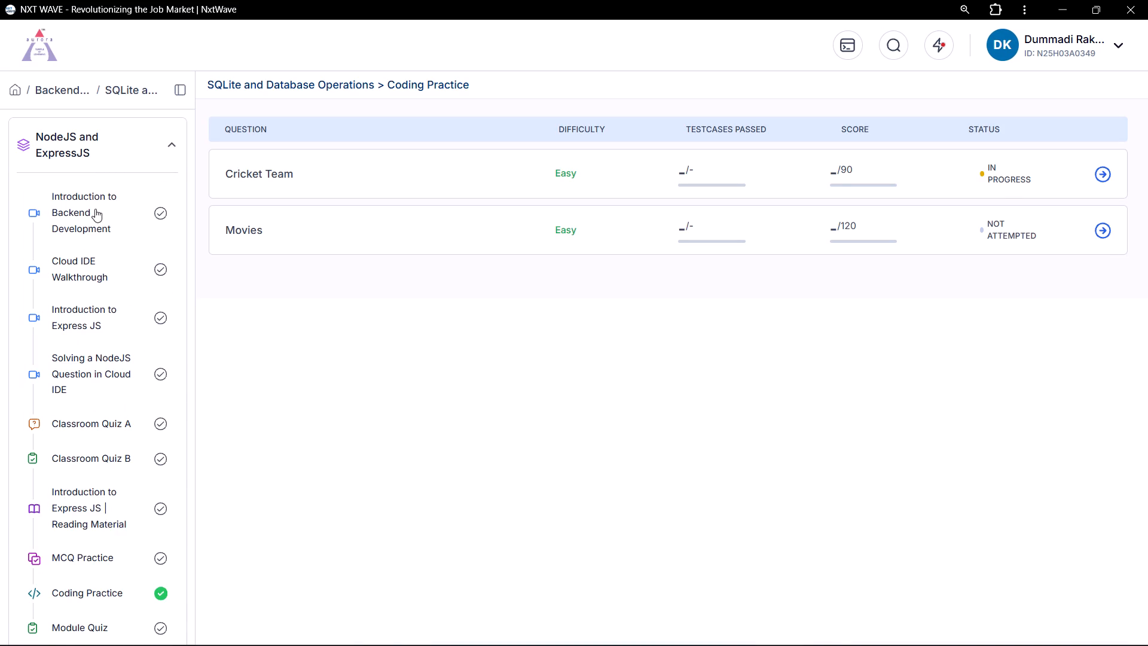
pyautogui.scroll(-2, 72, 334)
pyautogui.click(74, 448)
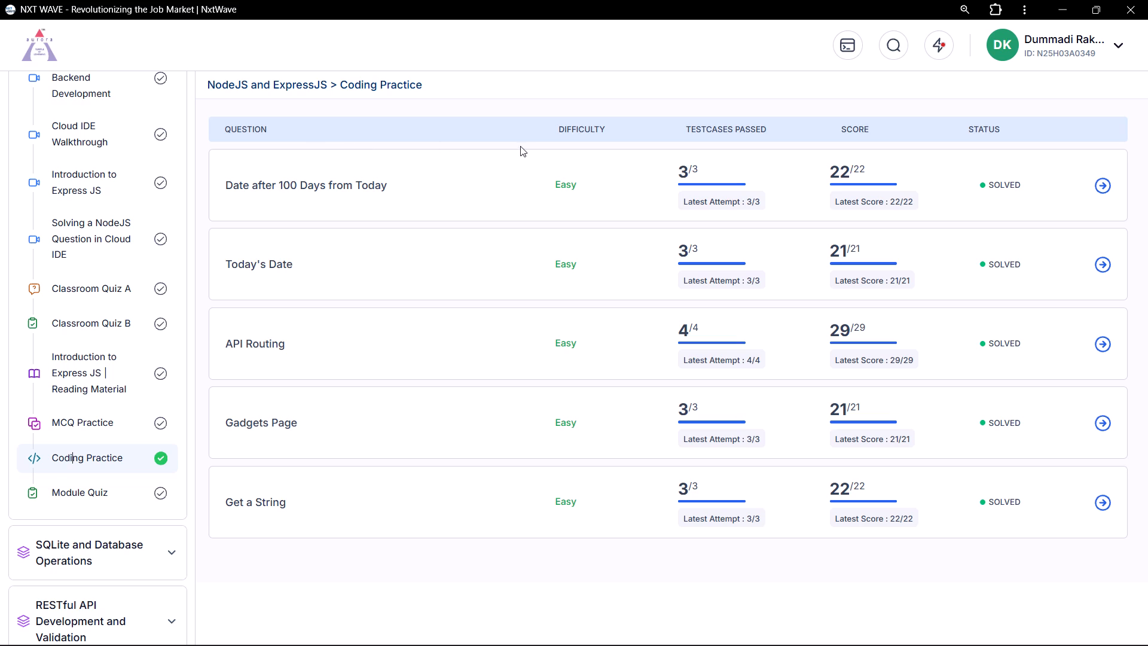
pyautogui.click(344, 80)
pyautogui.scroll(1, 350, 271)
pyautogui.click(468, 188)
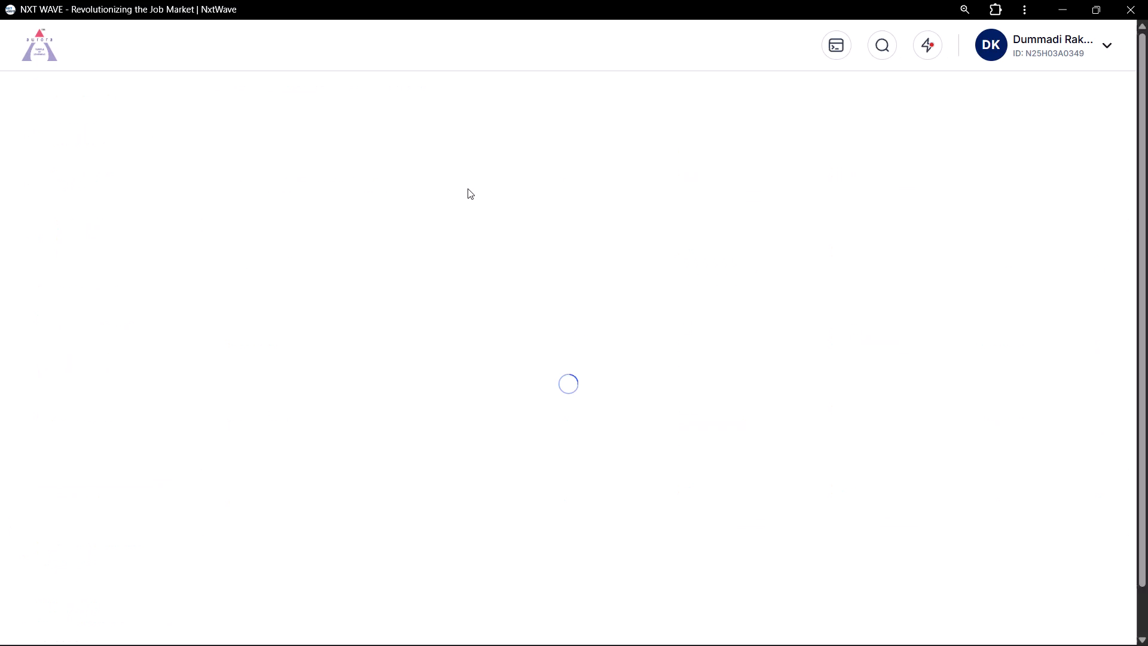
pyautogui.hscroll(4, 468, 188)
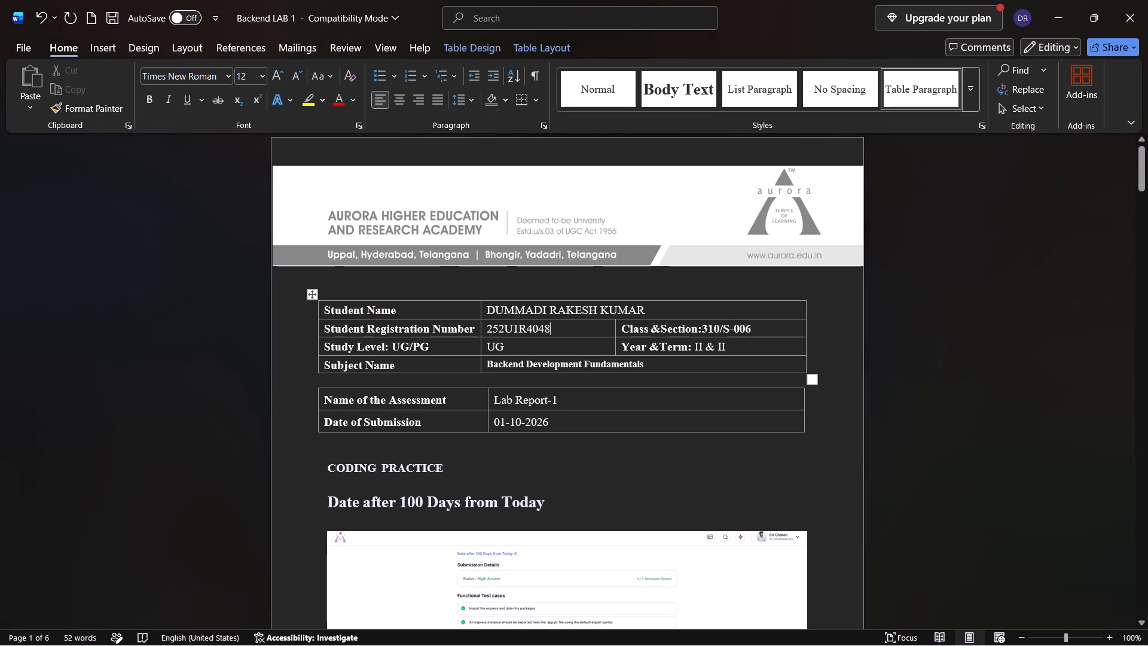
# In the Word report, crop the site header strip off the top of the first screenshot under "Date after 100 Days from Today".
pyautogui.rightClick(686, 554)
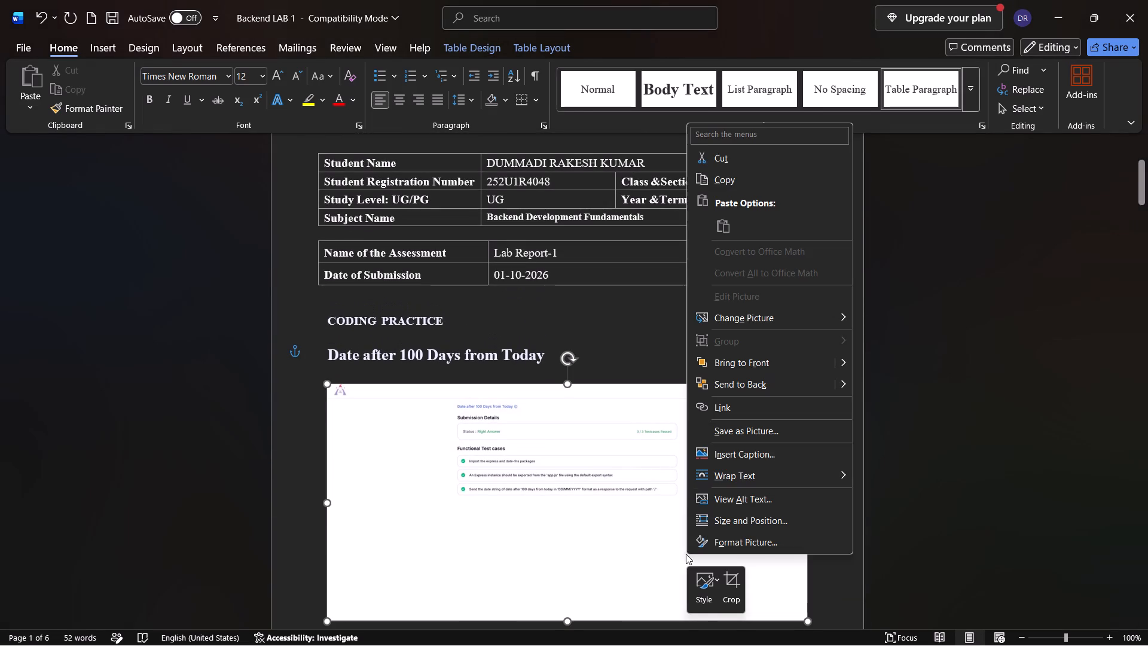
pyautogui.click(726, 576)
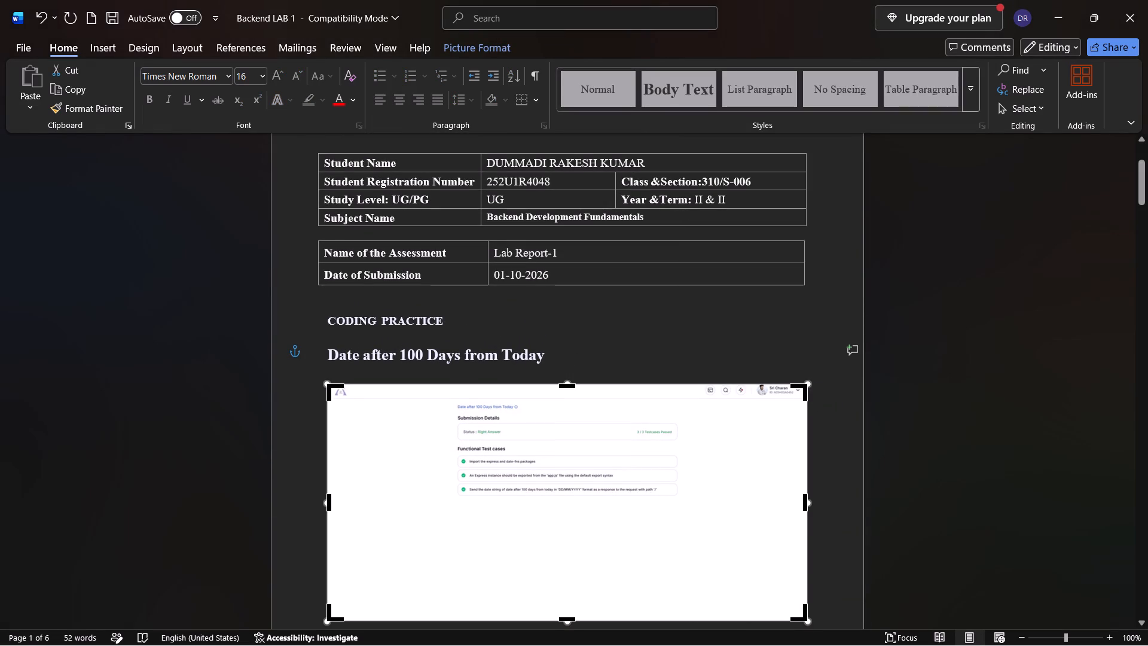
pyautogui.moveTo(569, 387); pyautogui.dragTo(569, 399)
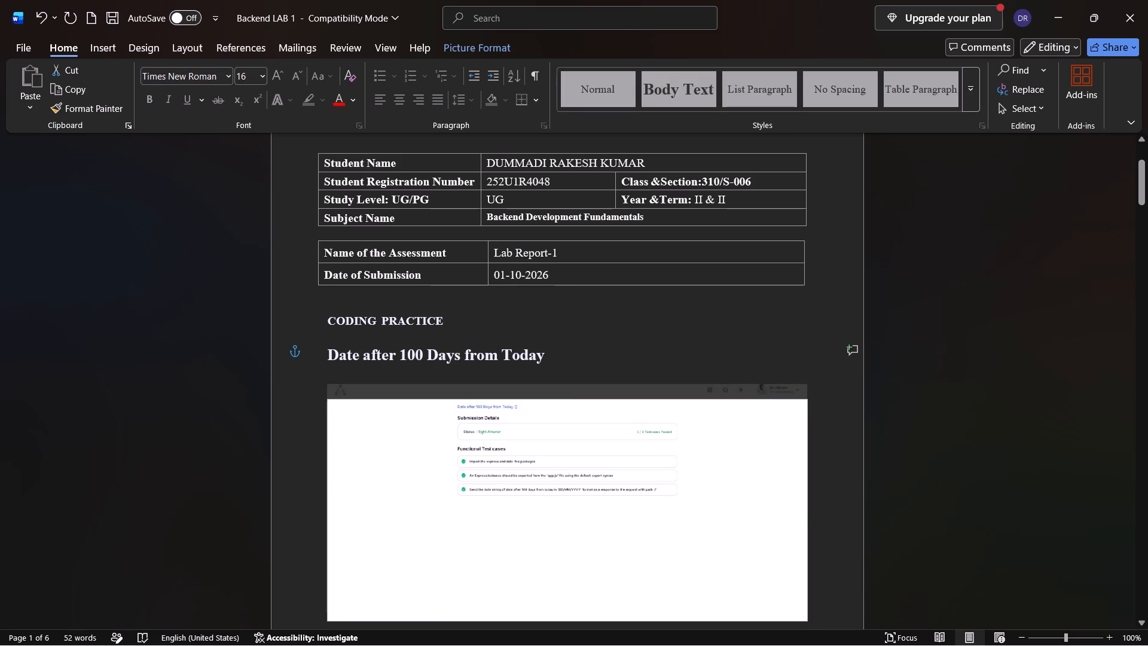
pyautogui.moveTo(569, 399); pyautogui.dragTo(569, 398)
pyautogui.click(813, 447)
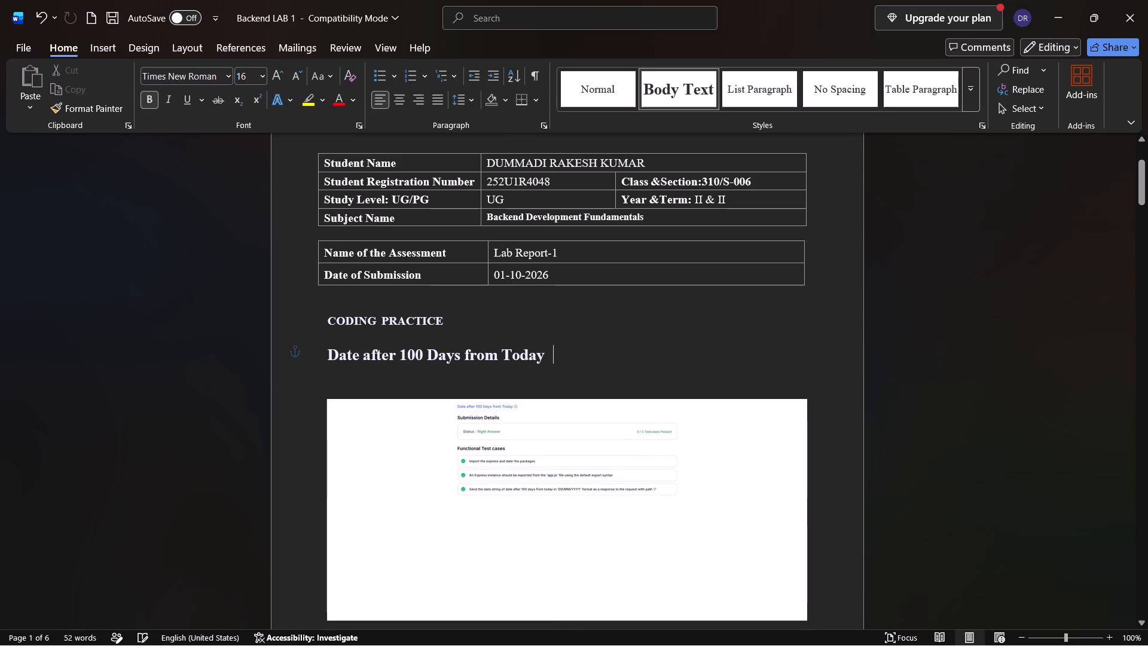
# Examine the code screenshot on page 2 of the report, above the "Today's Date" heading.
pyautogui.scroll(-1, 622, 409)
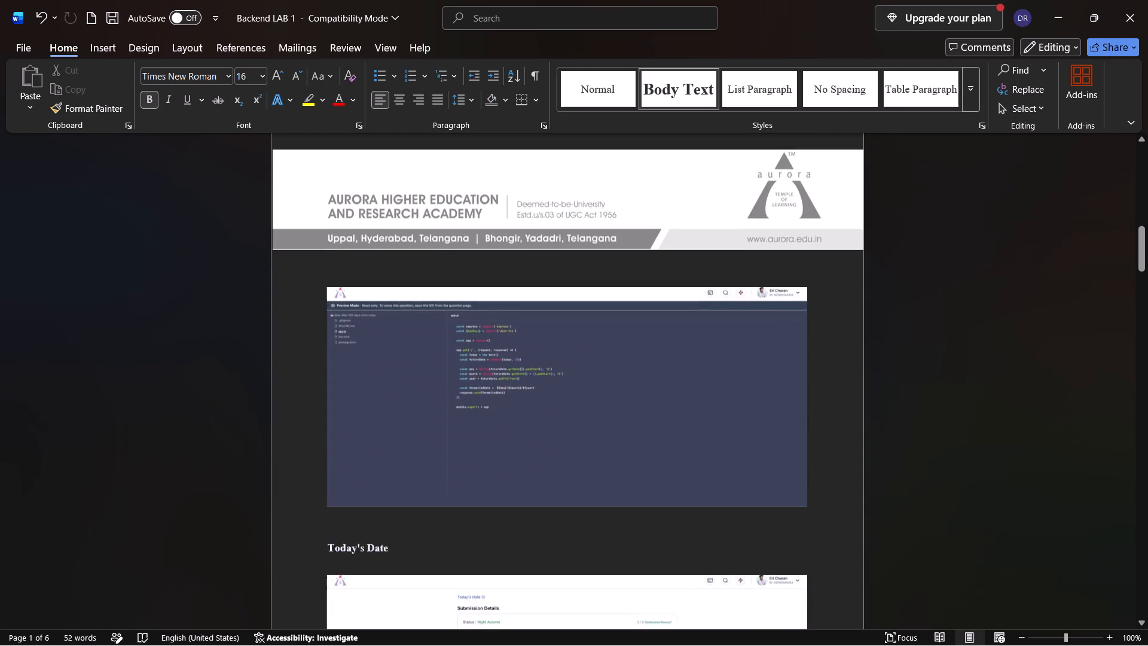
pyautogui.scroll(-1, 622, 409)
pyautogui.click(622, 409)
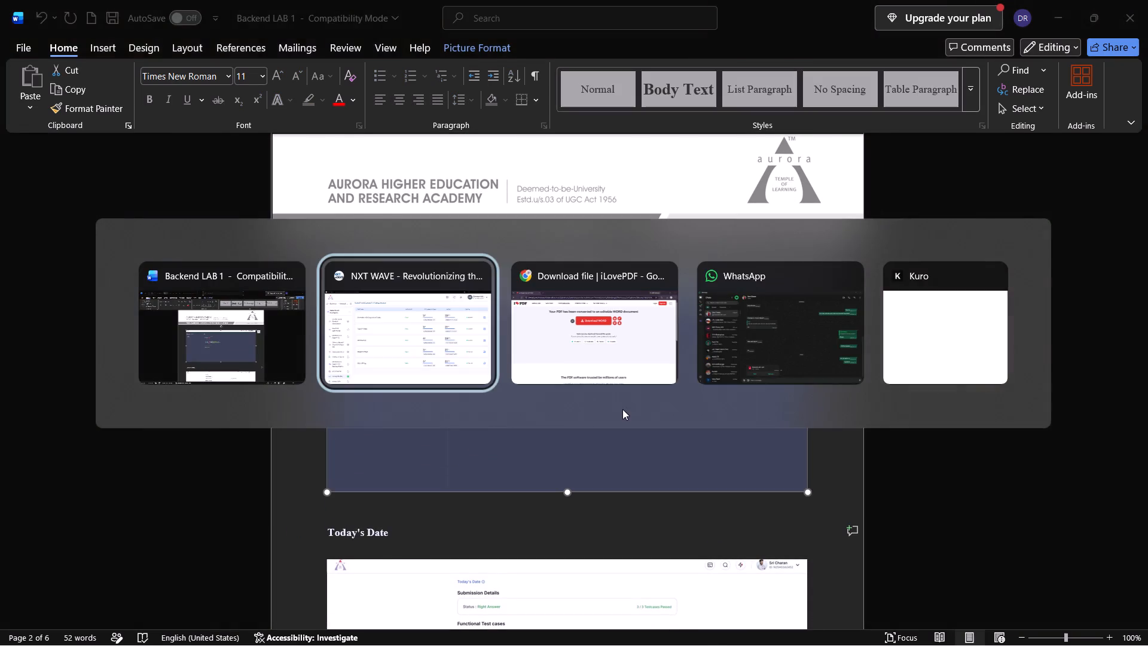
# Back in the NxtWave portal, launch the IDE for "Date after 100 Days from Today", agreeing to close the session active in another window.
pyautogui.click(741, 196)
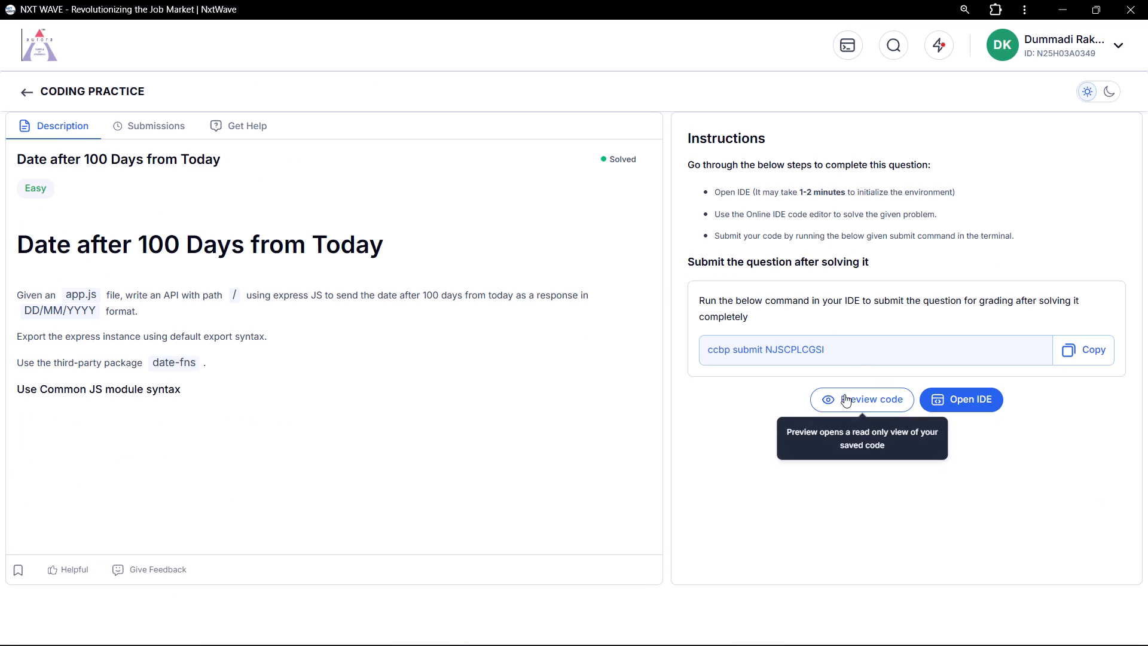
pyautogui.click(943, 398)
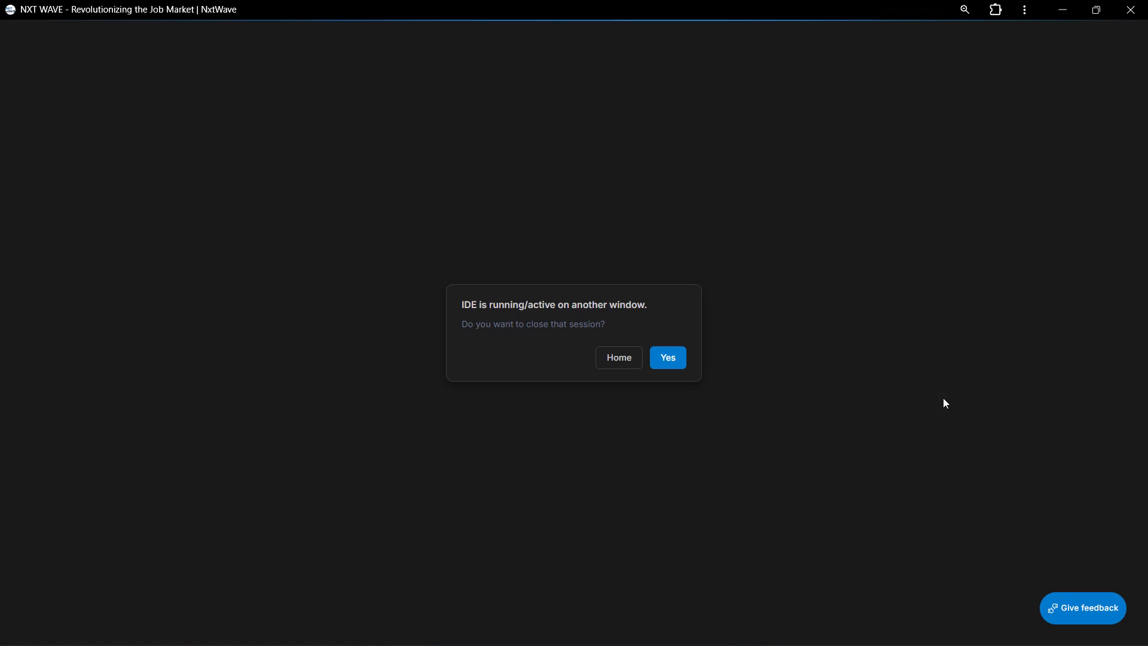
pyautogui.click(675, 357)
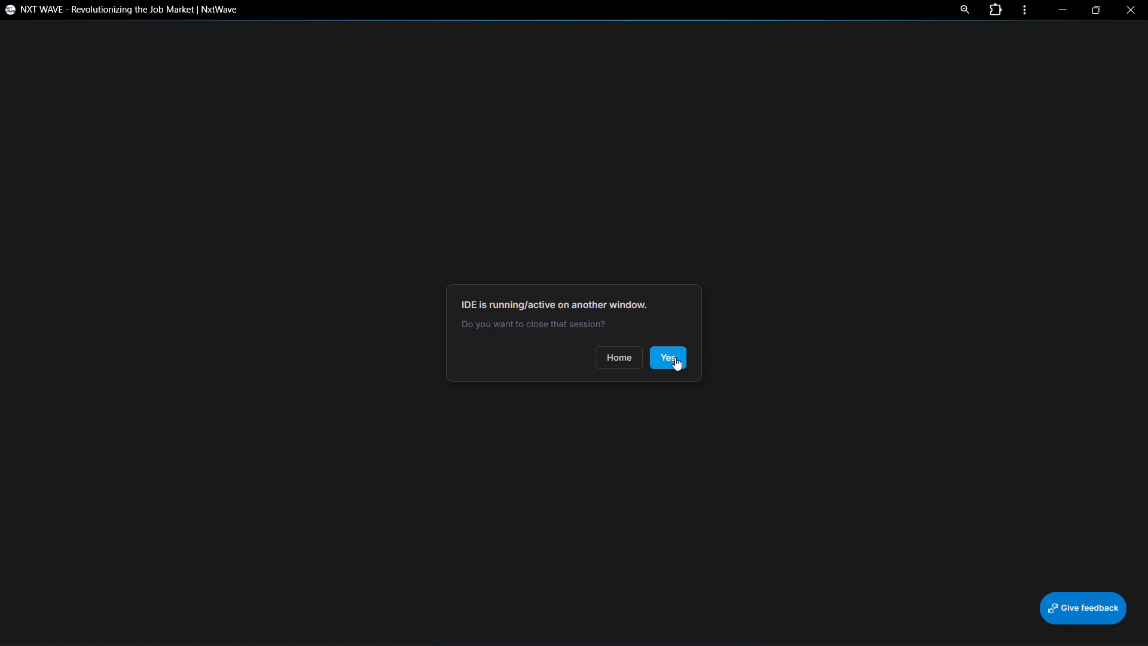
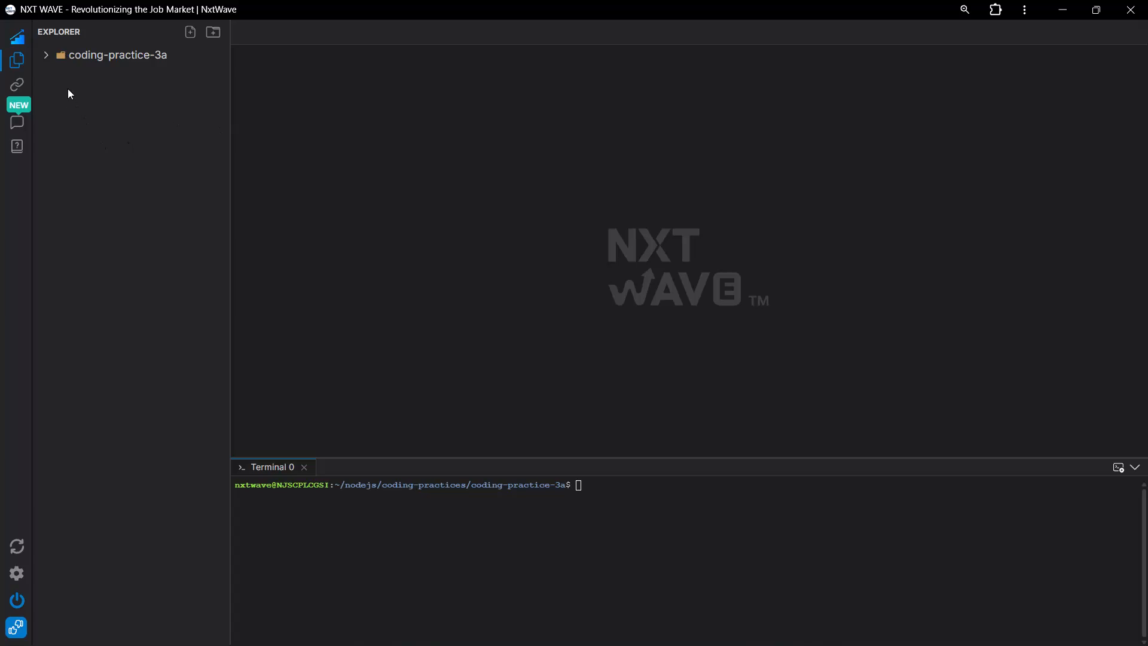
# Open app.js from the coding-practice-3a folder in the IDE.
pyautogui.click(49, 54)
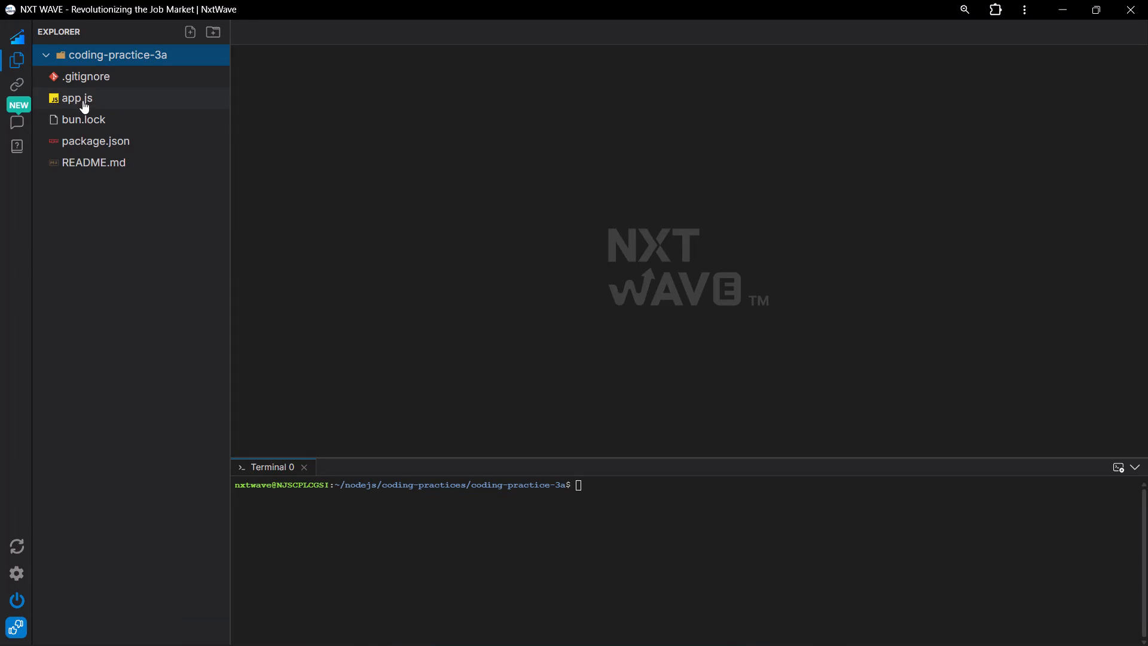
pyautogui.click(84, 97)
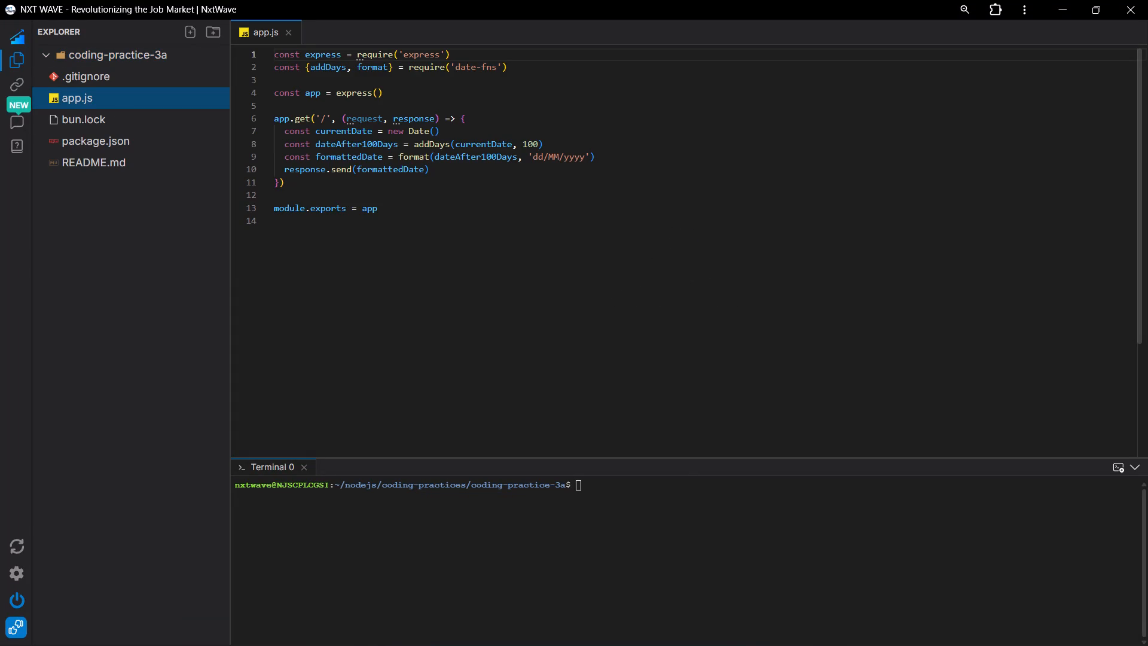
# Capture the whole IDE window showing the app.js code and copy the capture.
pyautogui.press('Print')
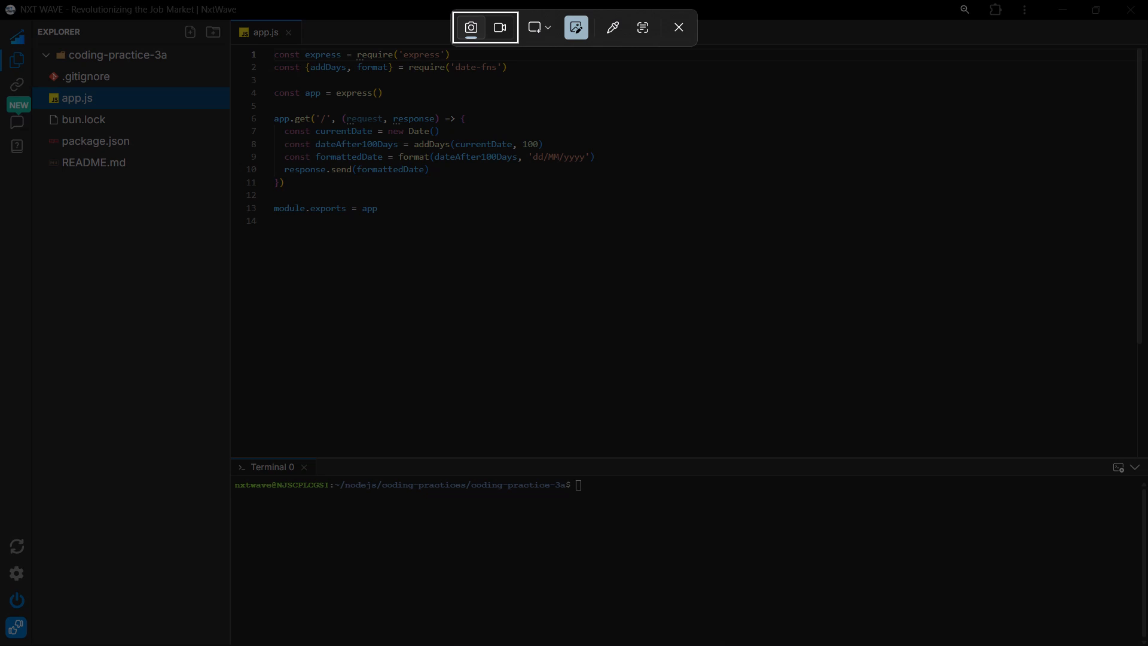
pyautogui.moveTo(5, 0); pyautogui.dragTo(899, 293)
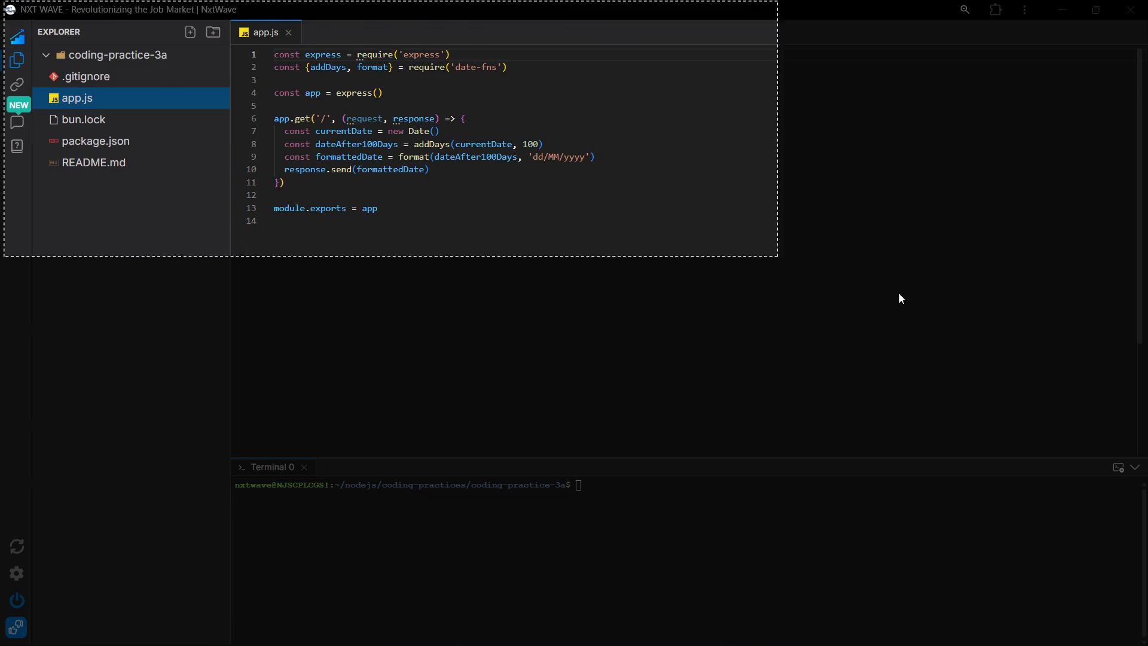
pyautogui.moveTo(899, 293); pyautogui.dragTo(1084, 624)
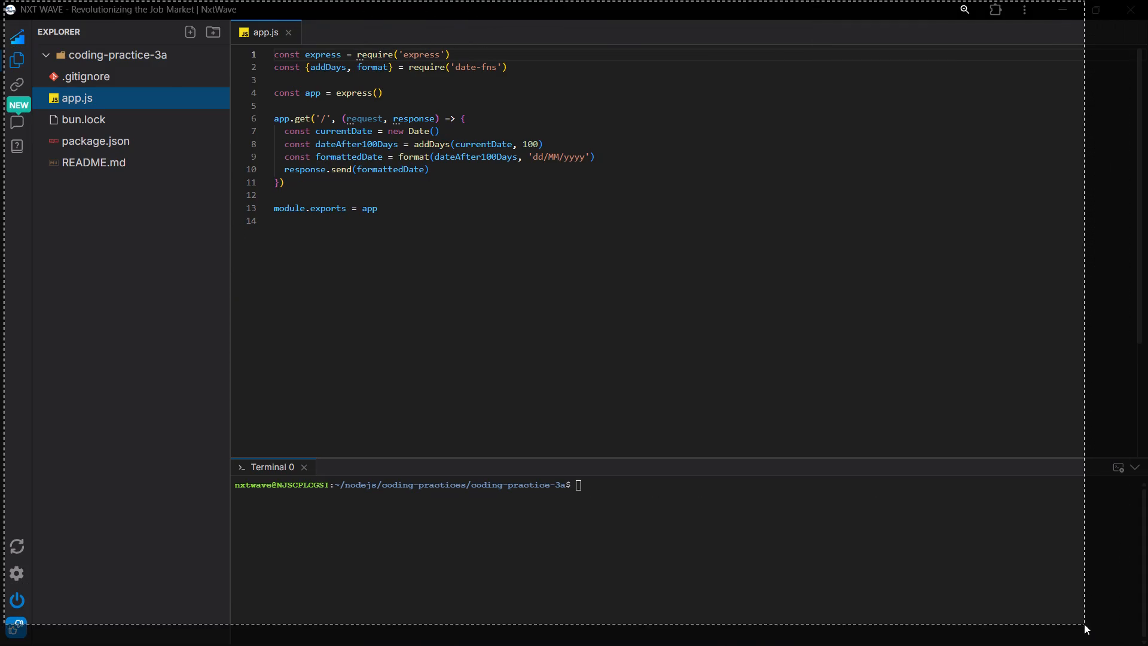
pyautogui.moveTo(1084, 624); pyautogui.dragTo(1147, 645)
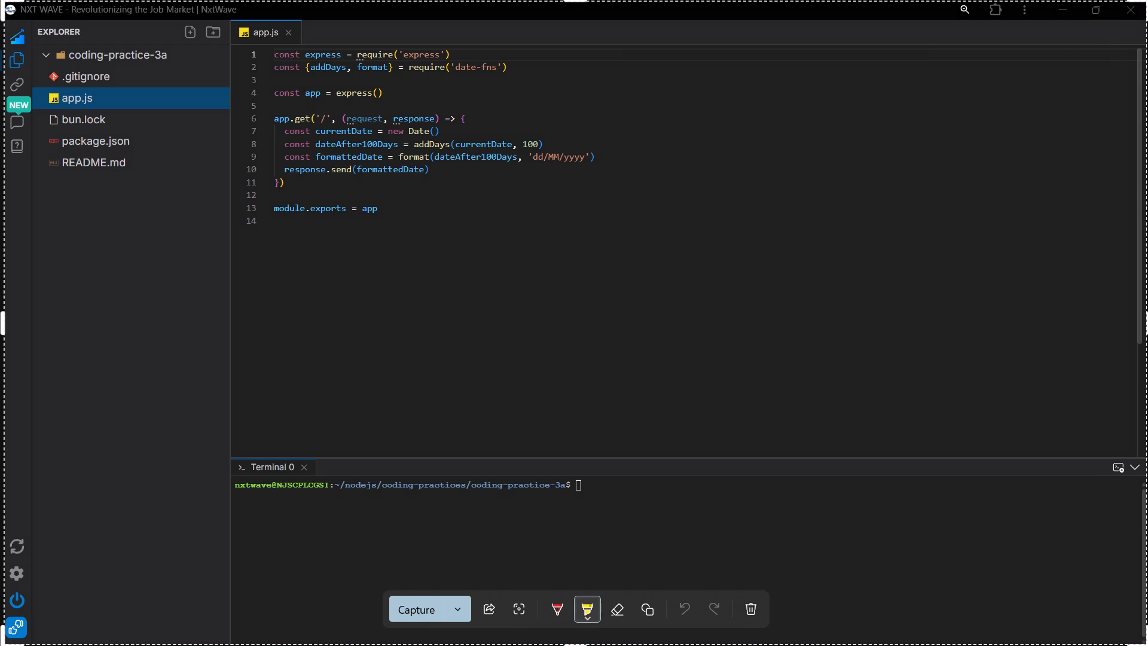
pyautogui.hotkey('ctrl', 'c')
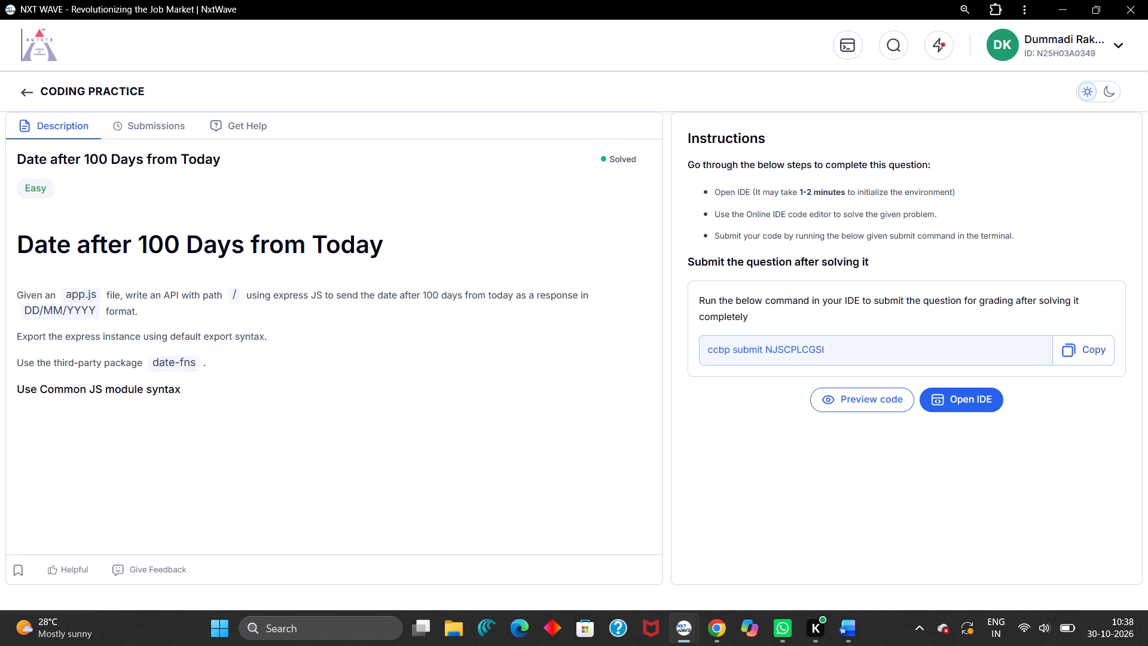
# In the Word report, delete the old code screenshot on page 2 above the "Today's Date" heading.
pyautogui.hscroll(1, 681, 414)
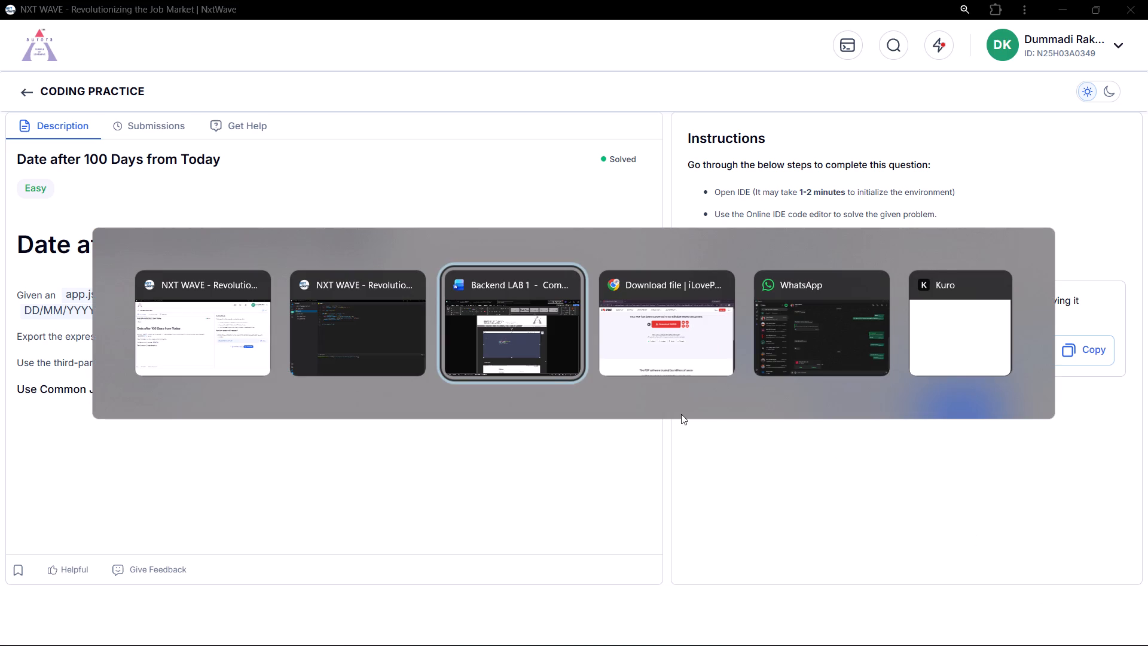
pyautogui.press('Delete')
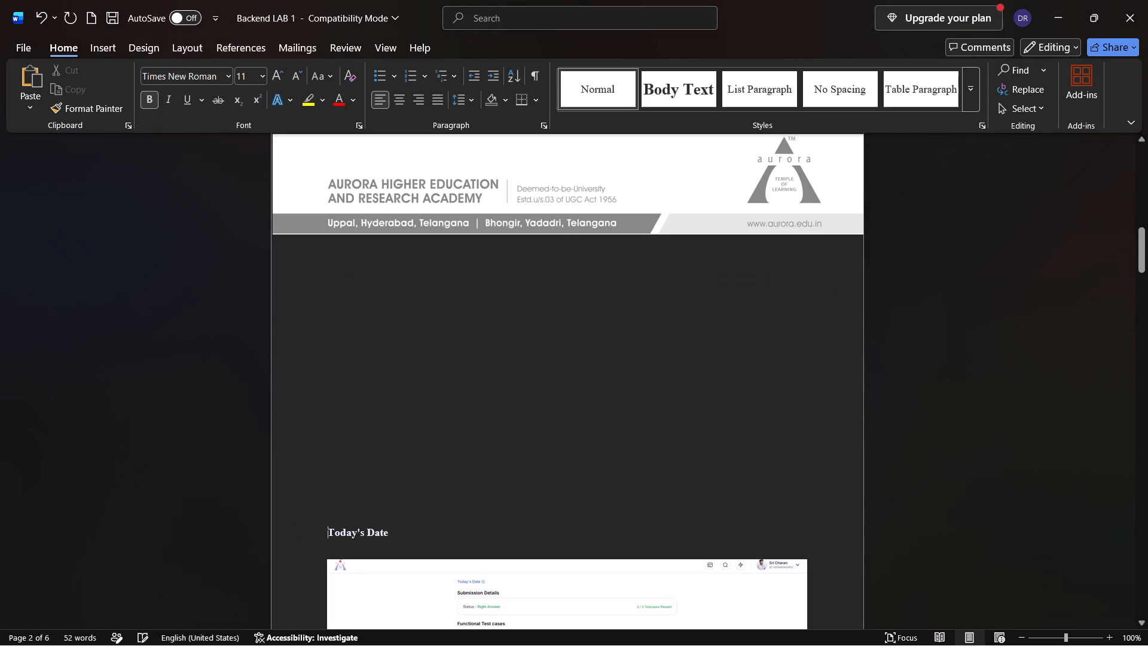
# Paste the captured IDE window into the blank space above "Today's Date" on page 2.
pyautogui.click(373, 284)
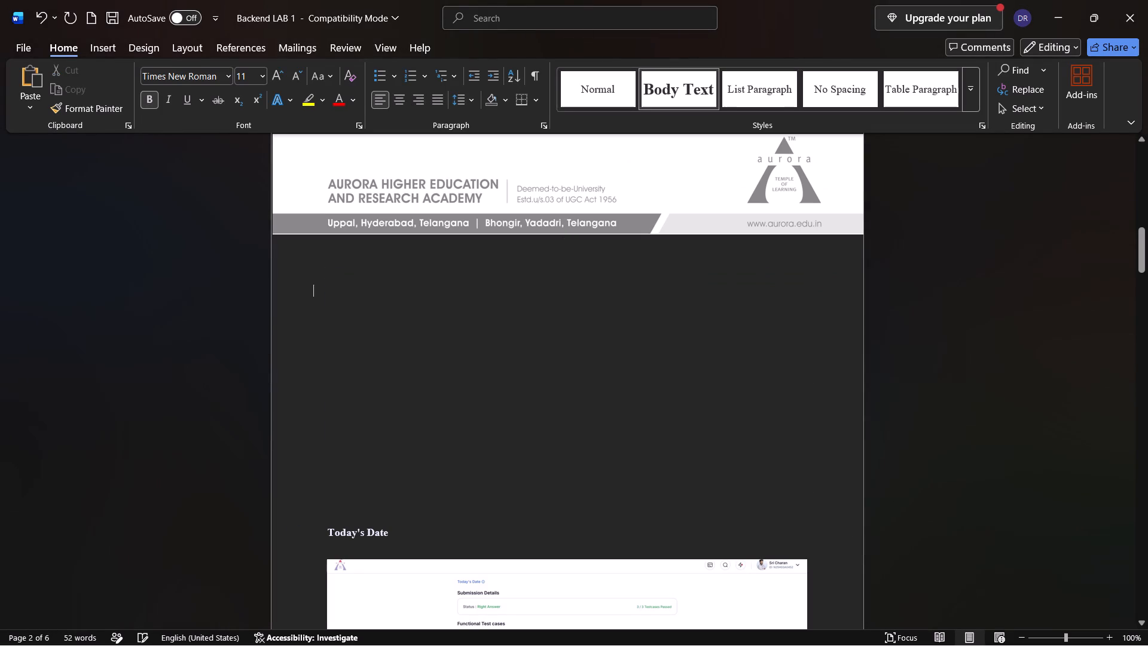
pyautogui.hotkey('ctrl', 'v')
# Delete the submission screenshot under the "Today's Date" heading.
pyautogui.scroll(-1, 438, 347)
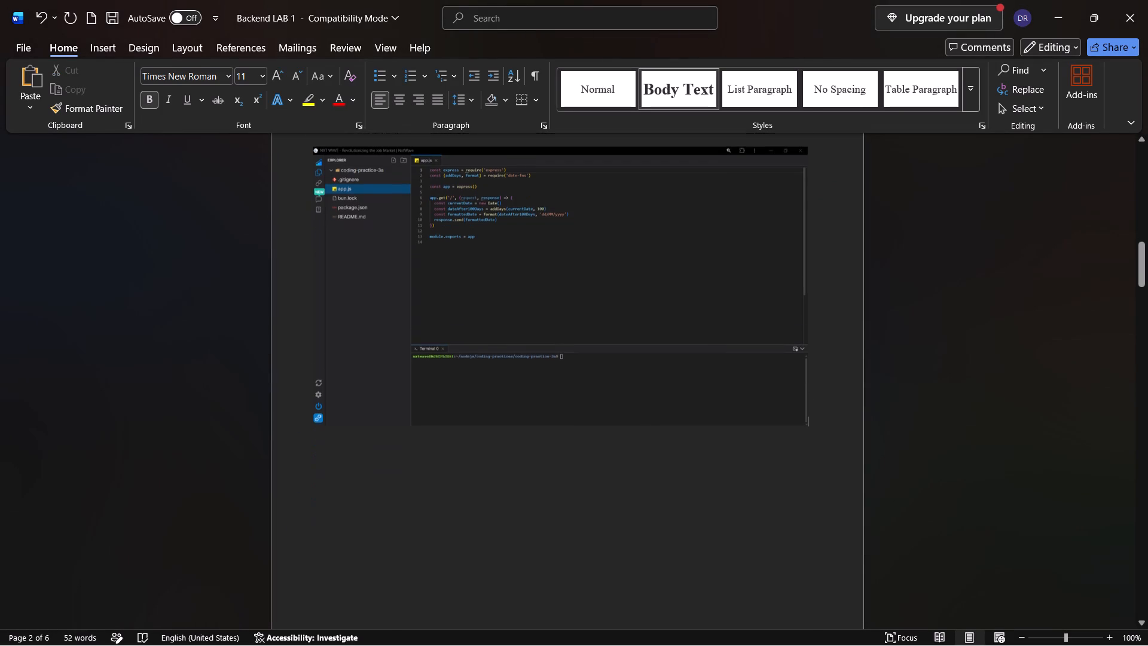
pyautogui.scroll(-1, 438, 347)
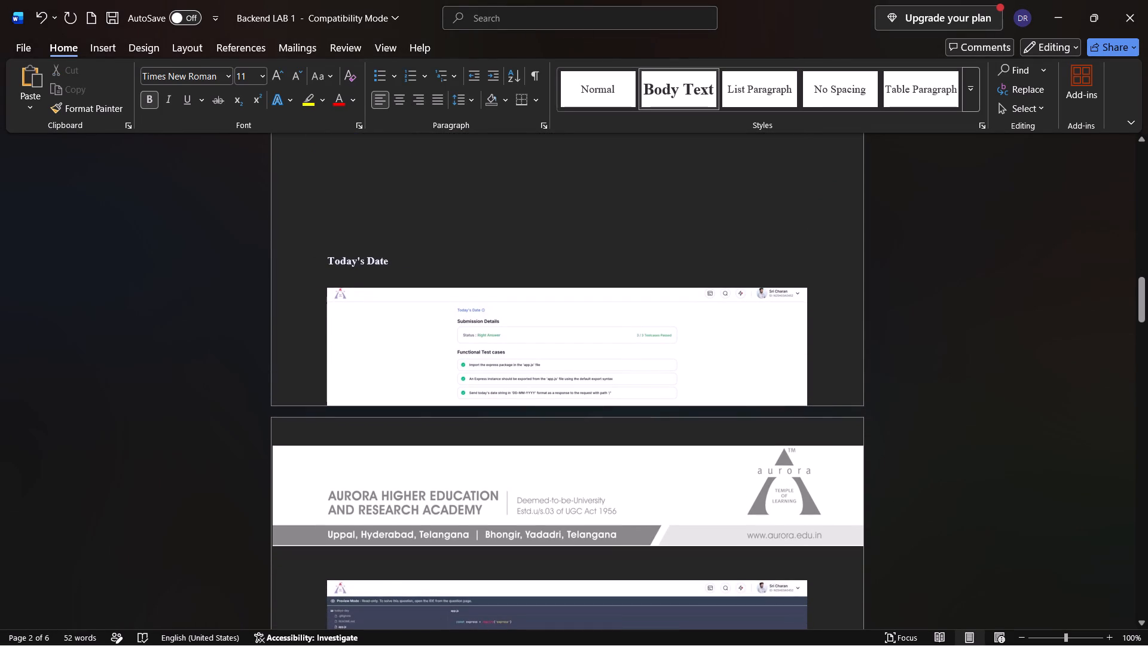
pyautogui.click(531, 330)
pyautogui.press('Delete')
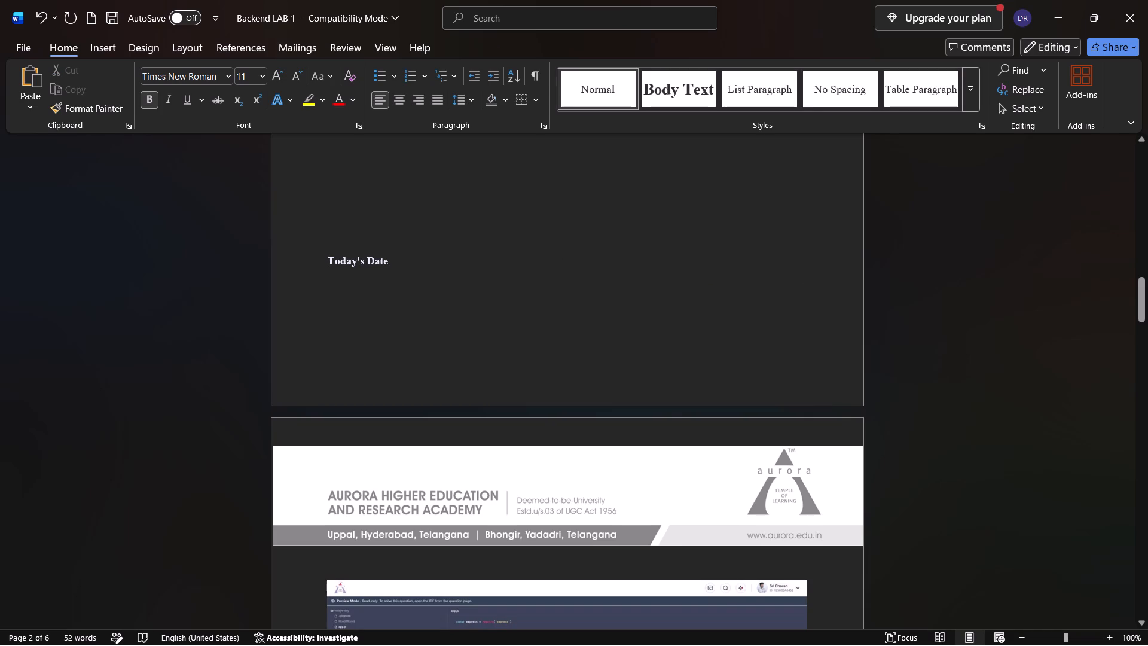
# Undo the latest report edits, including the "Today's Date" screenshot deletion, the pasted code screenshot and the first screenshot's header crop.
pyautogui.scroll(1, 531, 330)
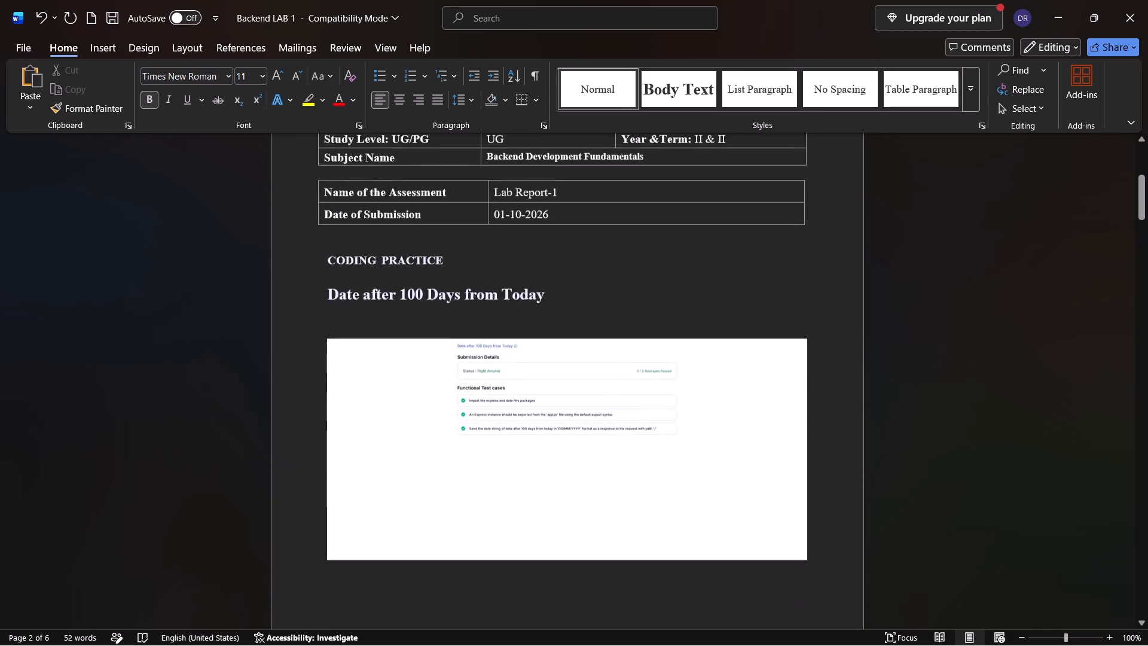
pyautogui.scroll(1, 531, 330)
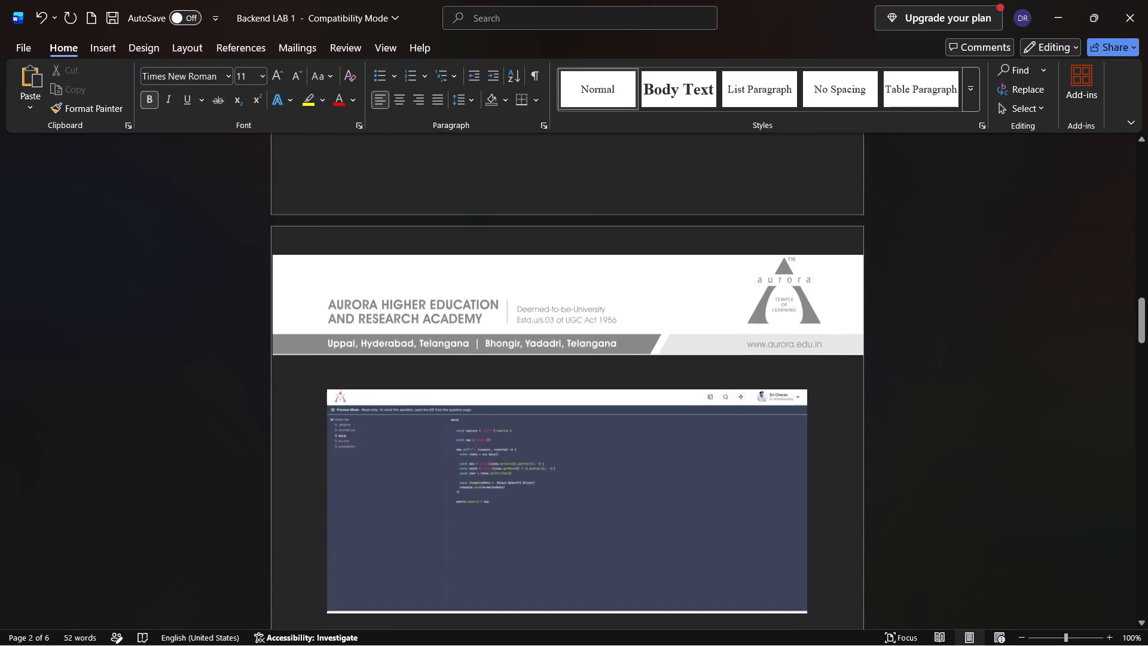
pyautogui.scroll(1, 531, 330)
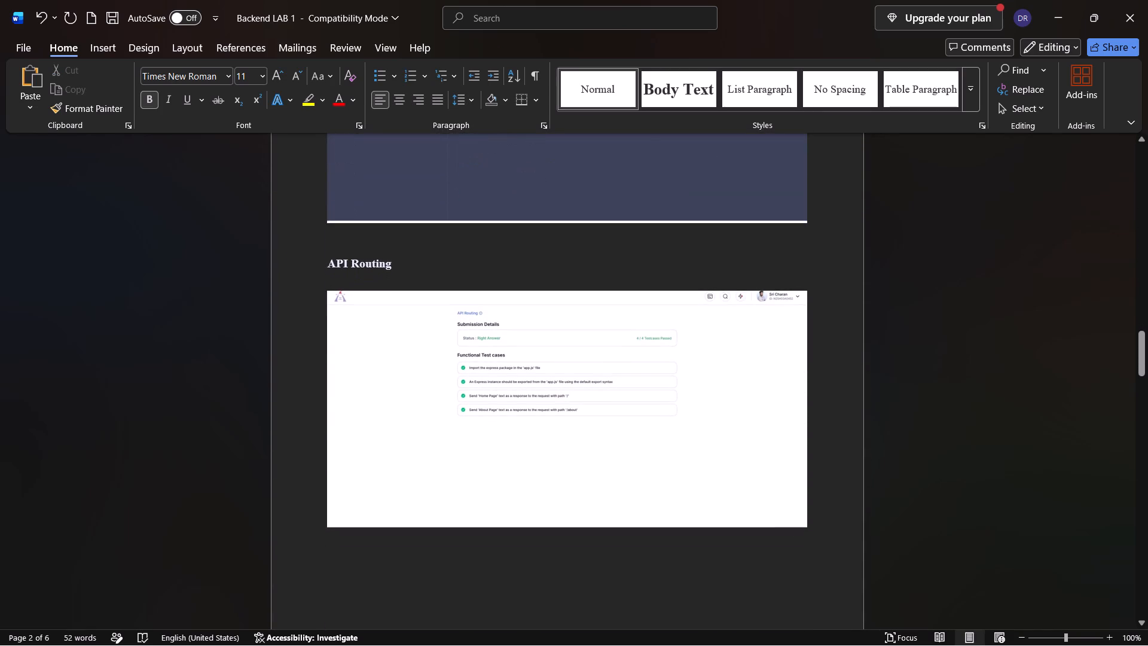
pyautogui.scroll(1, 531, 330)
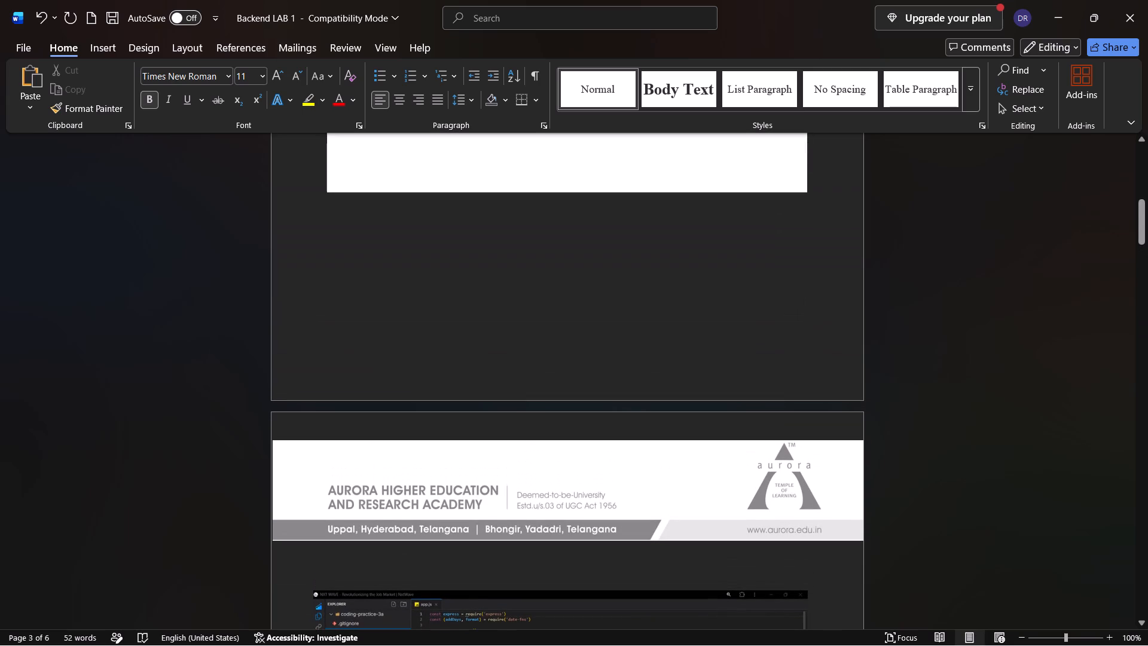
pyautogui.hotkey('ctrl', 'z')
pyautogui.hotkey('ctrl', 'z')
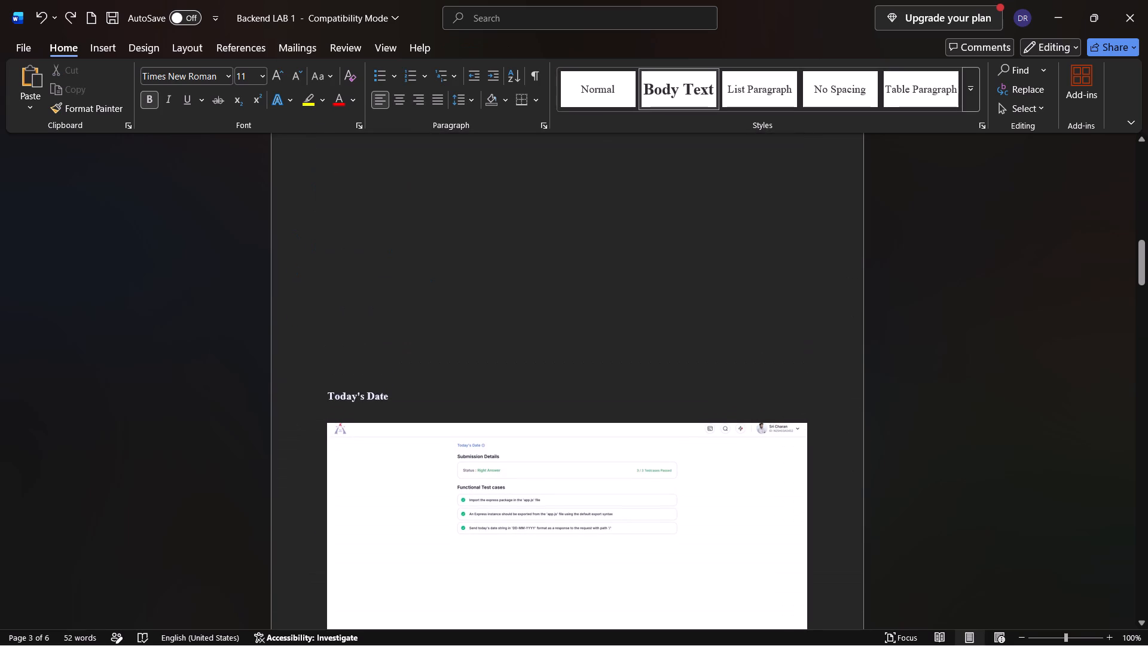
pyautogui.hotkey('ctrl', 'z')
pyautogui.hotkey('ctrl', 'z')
# Leave the report's first screenshot selected, and capture the submission details page for "Date after 100 Days from Today" in the NxtWave portal.
pyautogui.keyDown('ctrl'); pyautogui.click(531, 330); pyautogui.keyUp('ctrl')
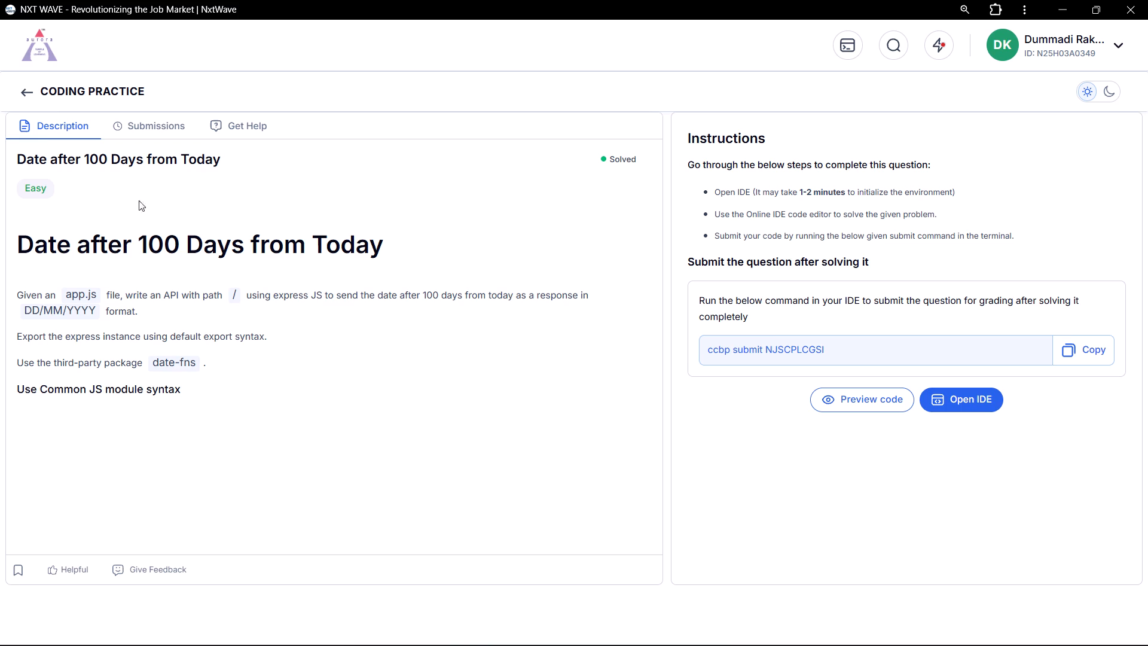
pyautogui.click(168, 123)
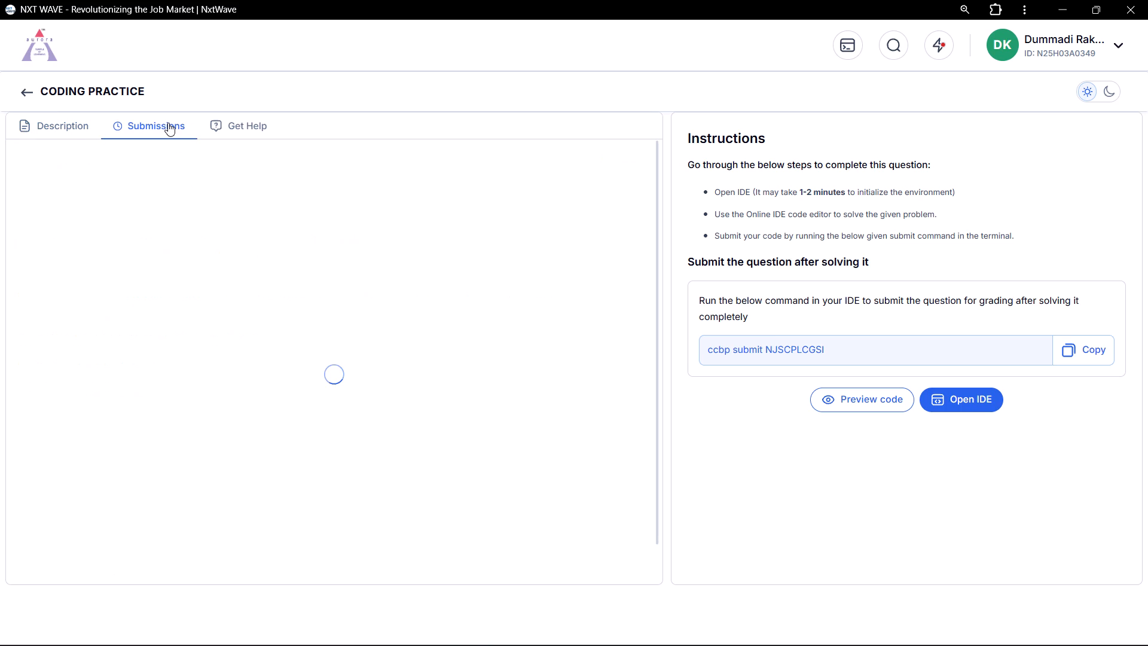
pyautogui.click(303, 188)
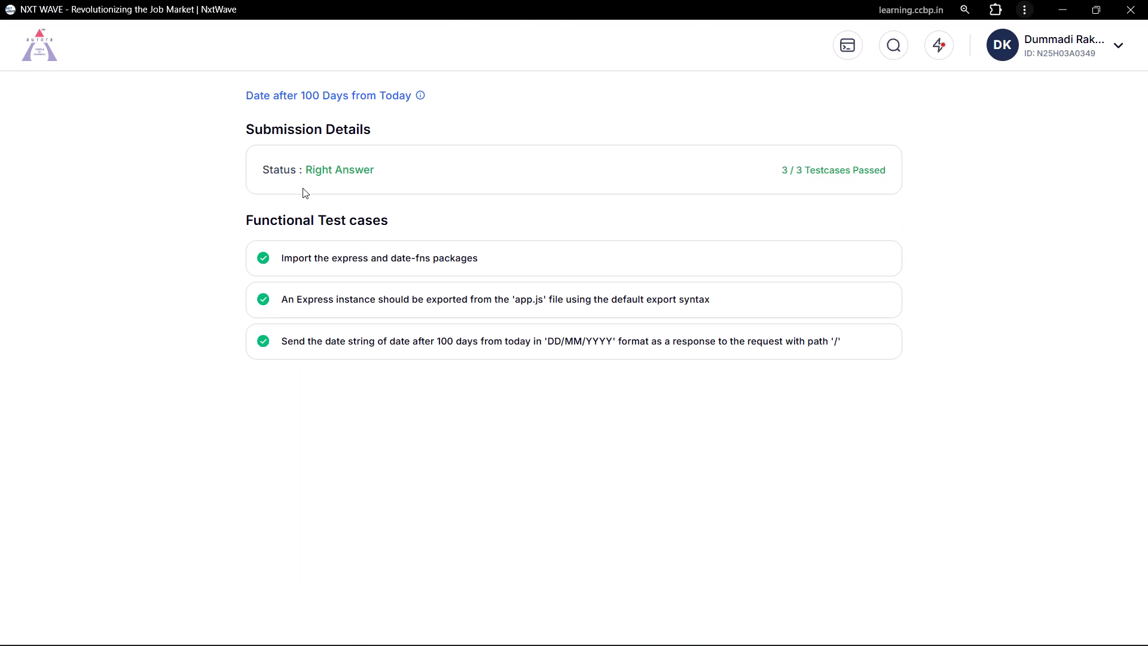
pyautogui.press('Print')
pyautogui.press('-')
pyautogui.moveTo(2, 0); pyautogui.dragTo(89, 92)
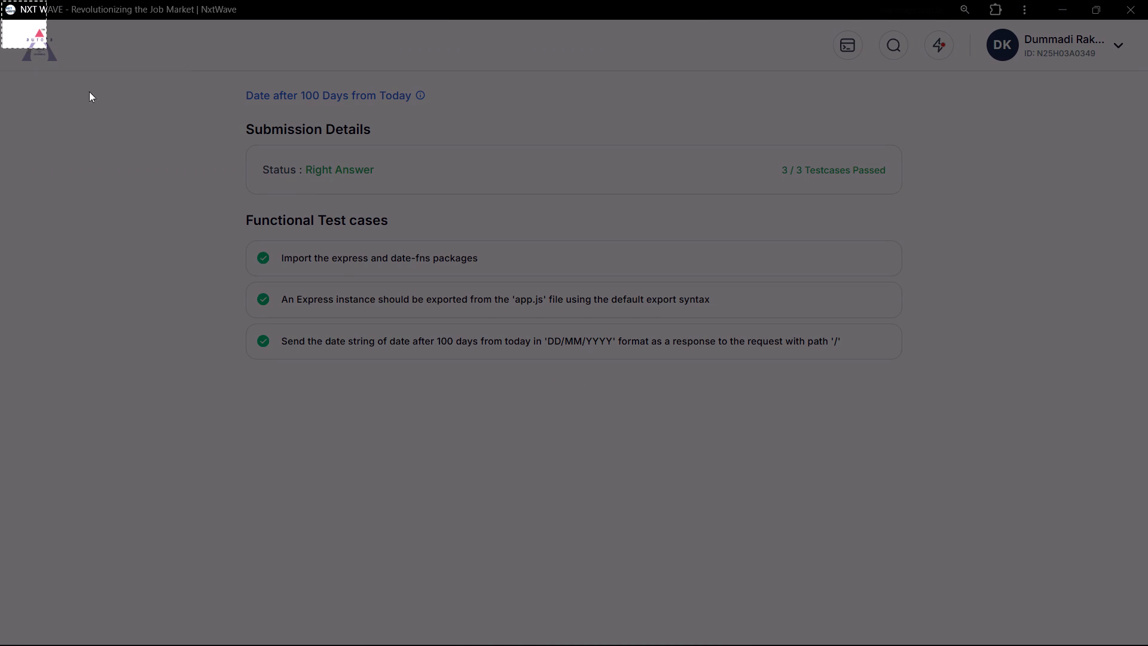
# Snip the submission details page for "Date after 100 Days from Today", down to its bottom corner, and copy the capture.
pyautogui.moveTo(89, 92); pyautogui.dragTo(1147, 645)
pyautogui.hotkey('ctrl', 'c')
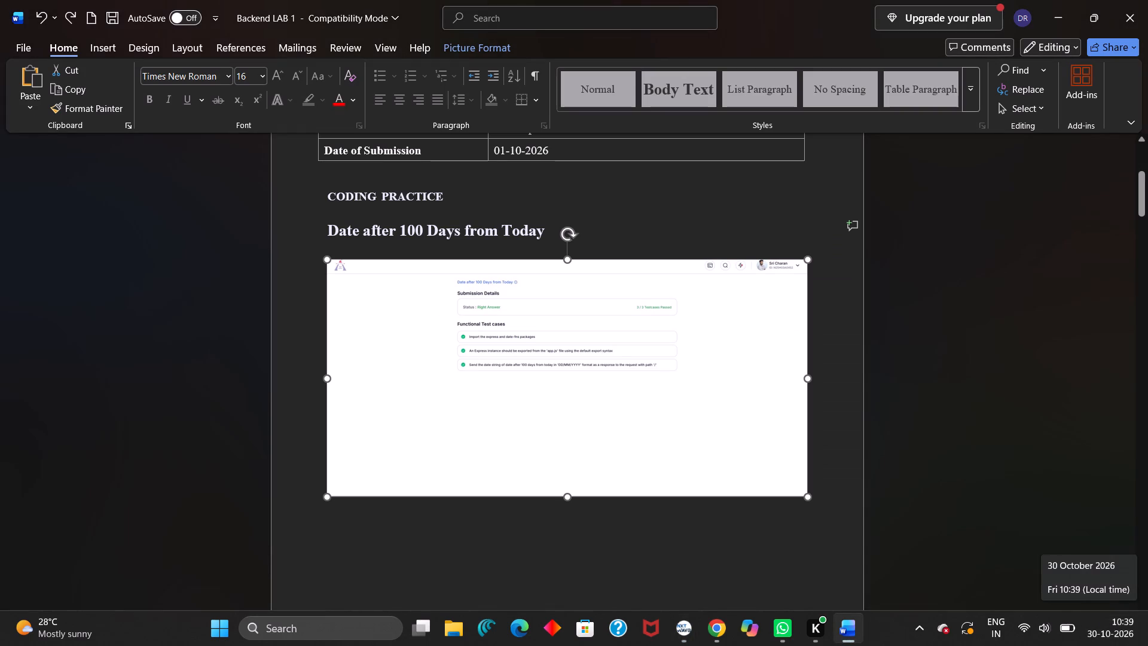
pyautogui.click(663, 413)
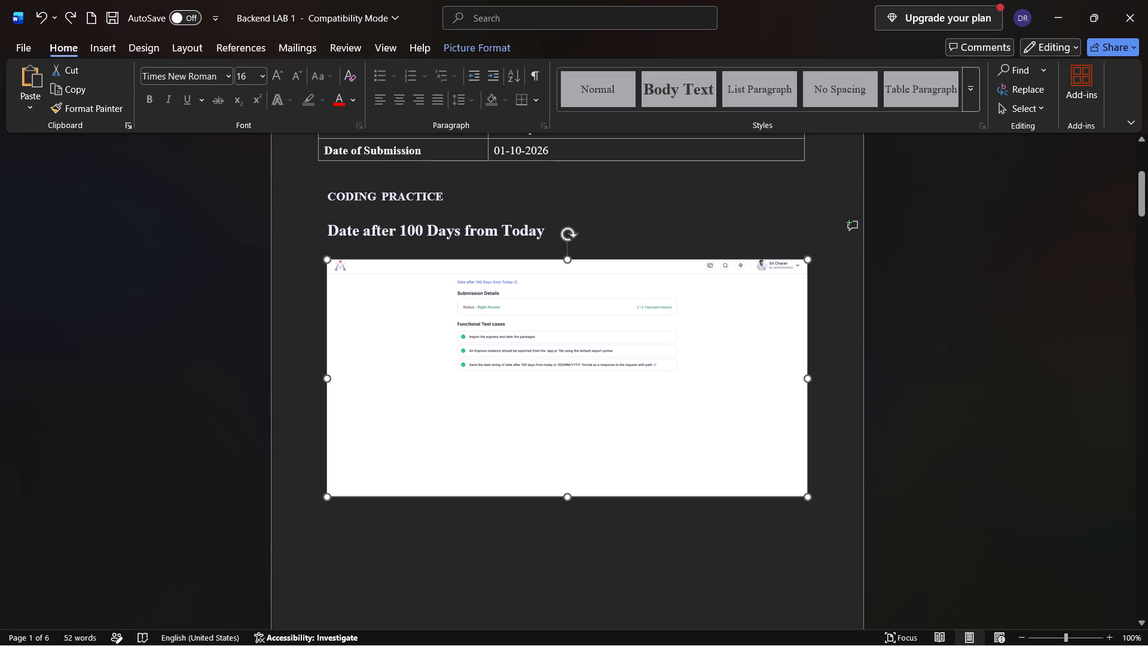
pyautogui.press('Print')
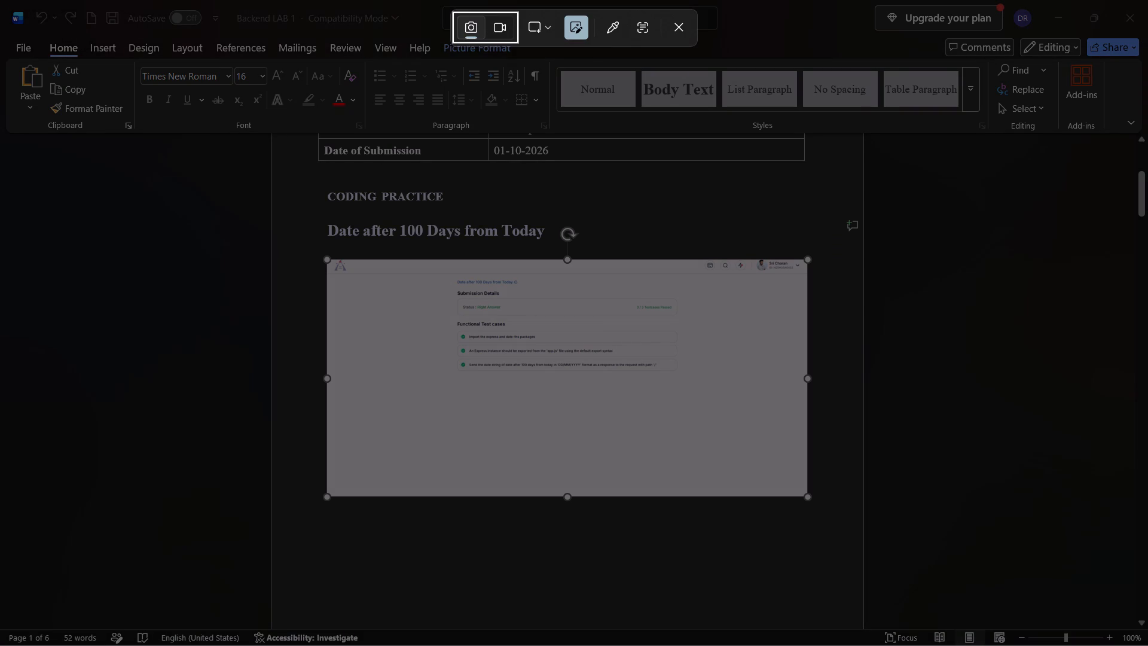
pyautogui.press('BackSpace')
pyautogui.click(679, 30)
# In the Word report, select the submission screenshot under the "Date after 100 Days from Today" heading.
pyautogui.click(623, 270)
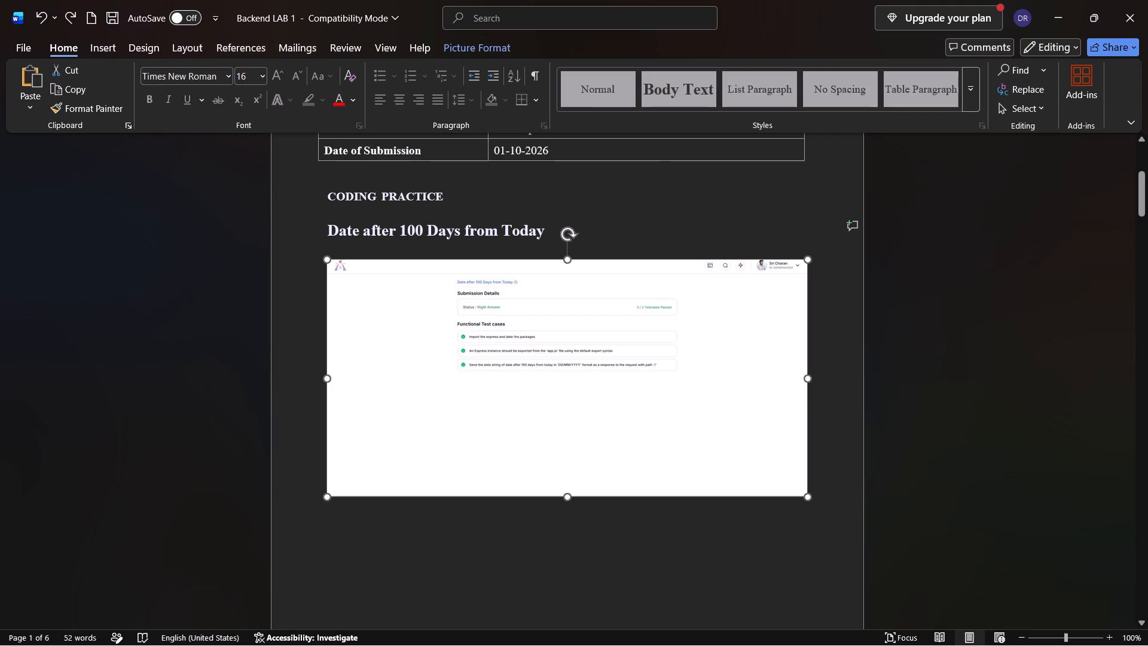
# In the Word report, replace the old screenshot under "Date after 100 Days from Today" with the captured submission page, two lines below the heading.
pyautogui.press('BackSpace')
pyautogui.click(348, 284)
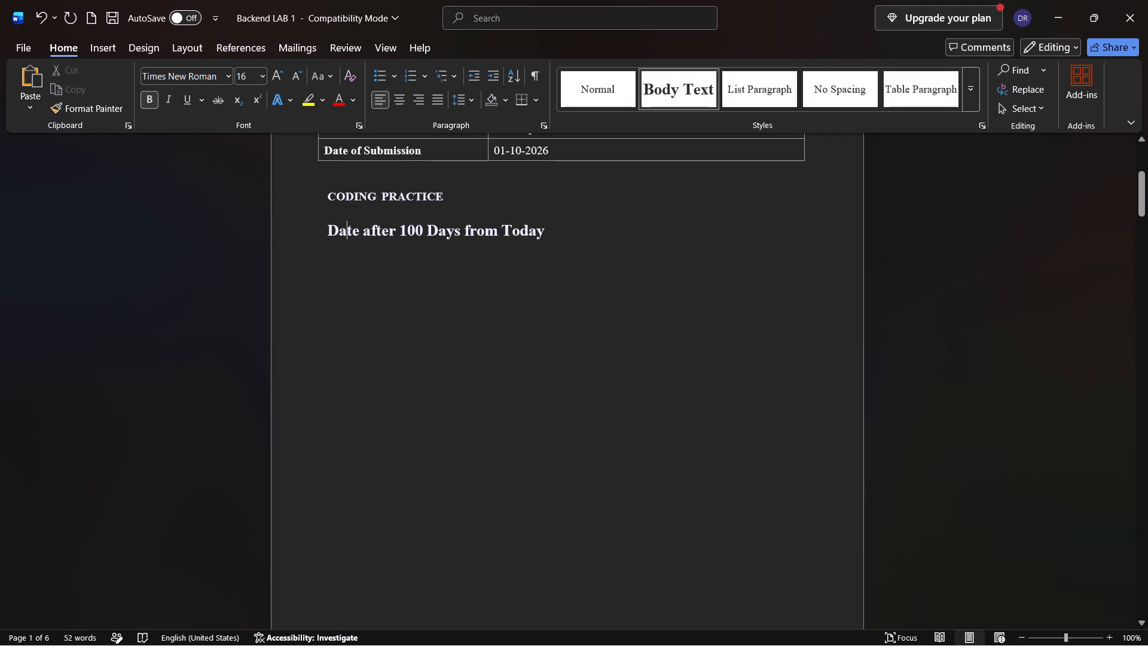
pyautogui.click(579, 232)
pyautogui.press('Return')
pyautogui.press('Return')
pyautogui.hotkey('ctrl', 'v')
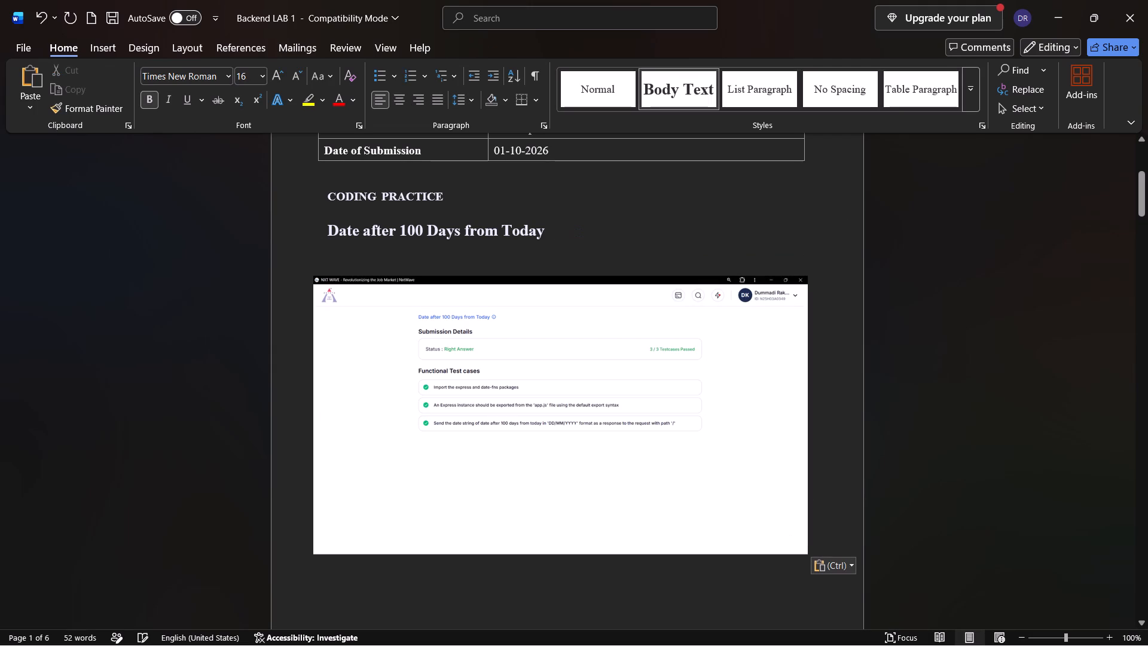
# Place the cursor in the blank space above "Today's Date" on page 2, and capture and copy the IDE window showing app.js.
pyautogui.scroll(-1, 579, 232)
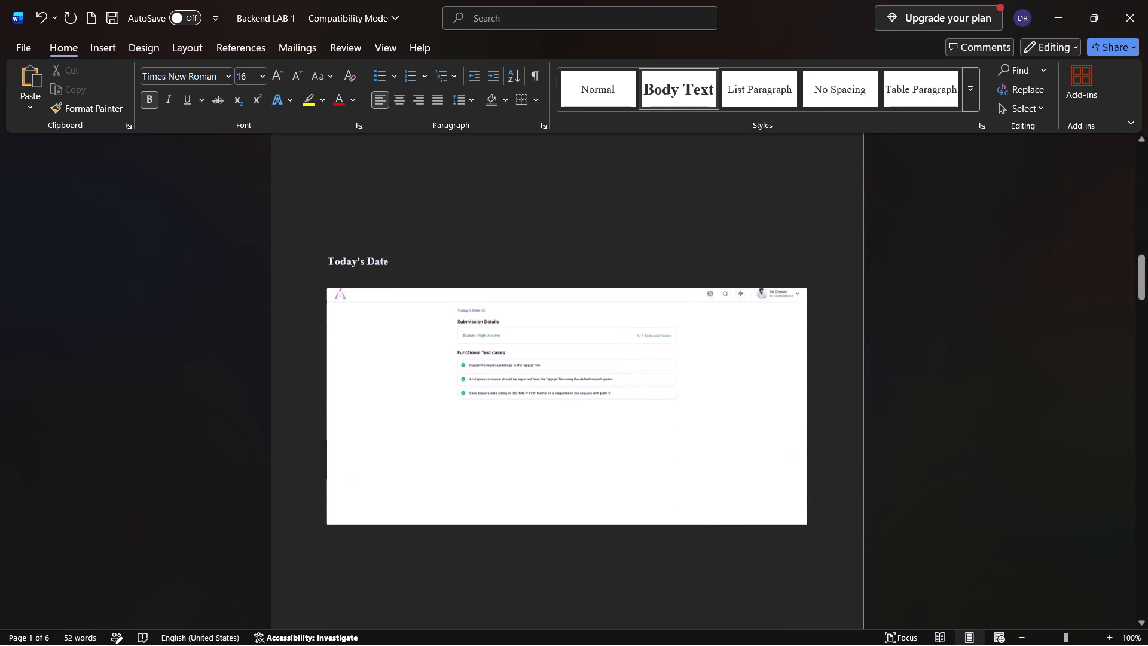
pyautogui.scroll(-1, 579, 232)
pyautogui.scroll(1, 579, 232)
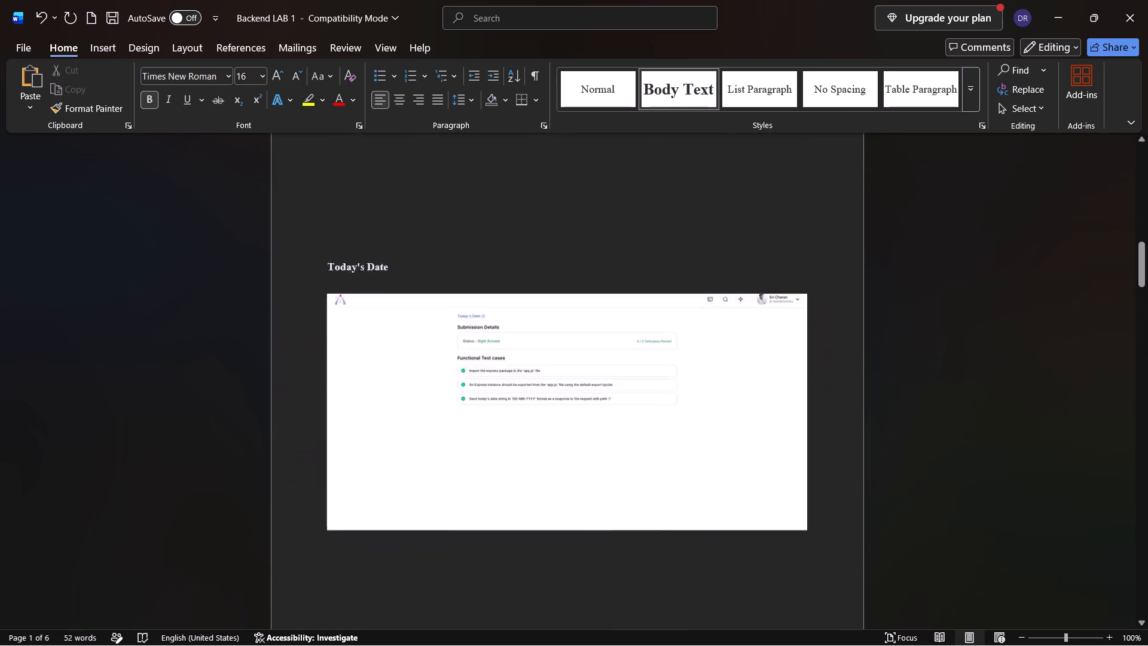
pyautogui.scroll(1, 579, 232)
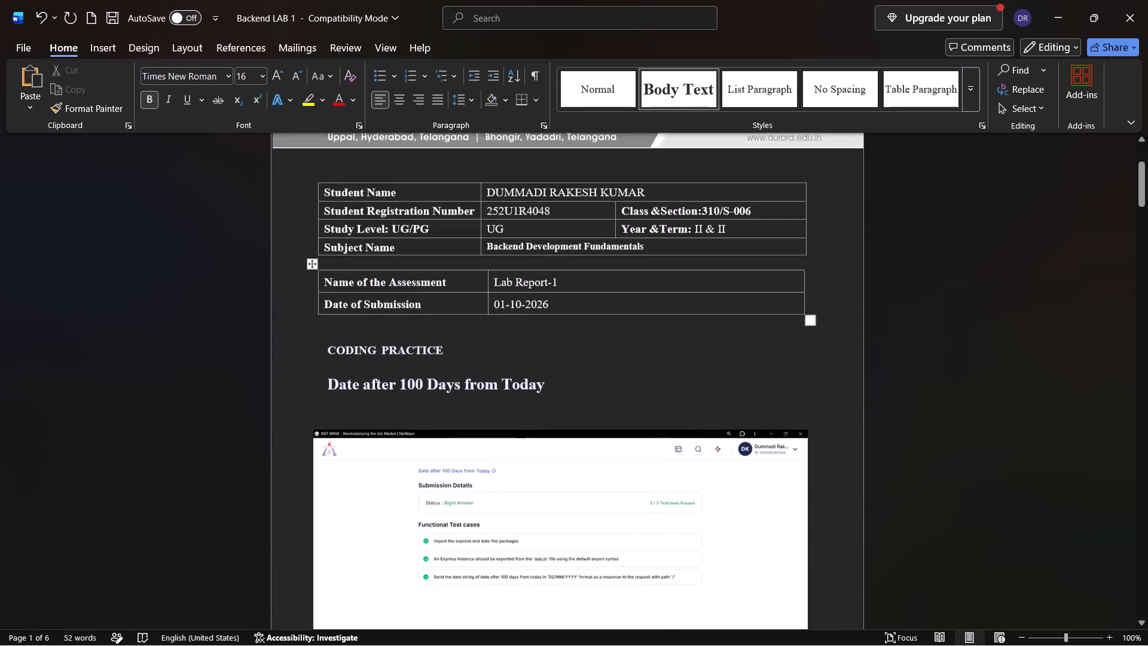
pyautogui.scroll(1, 579, 232)
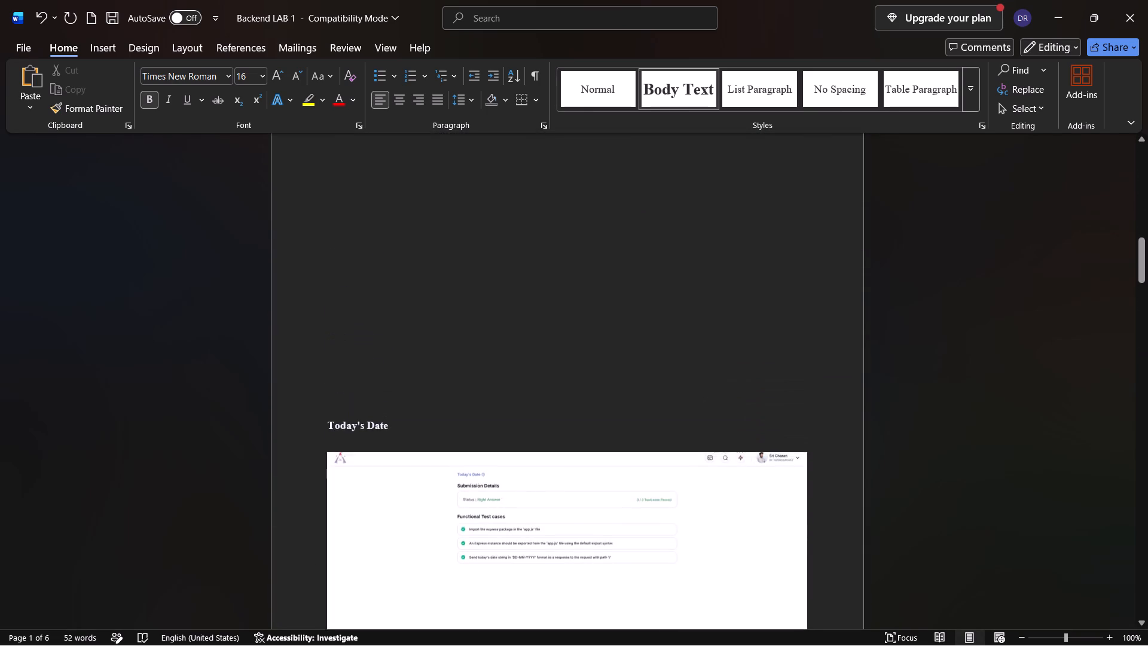
pyautogui.scroll(1, 579, 232)
pyautogui.click(360, 274)
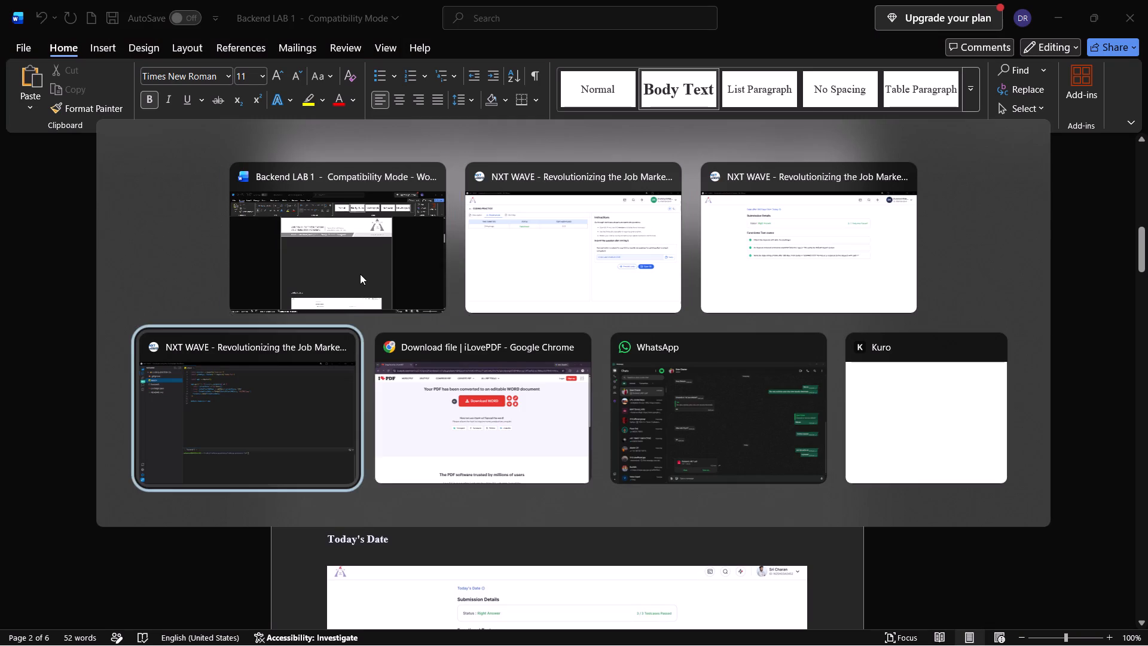
pyautogui.press('Print')
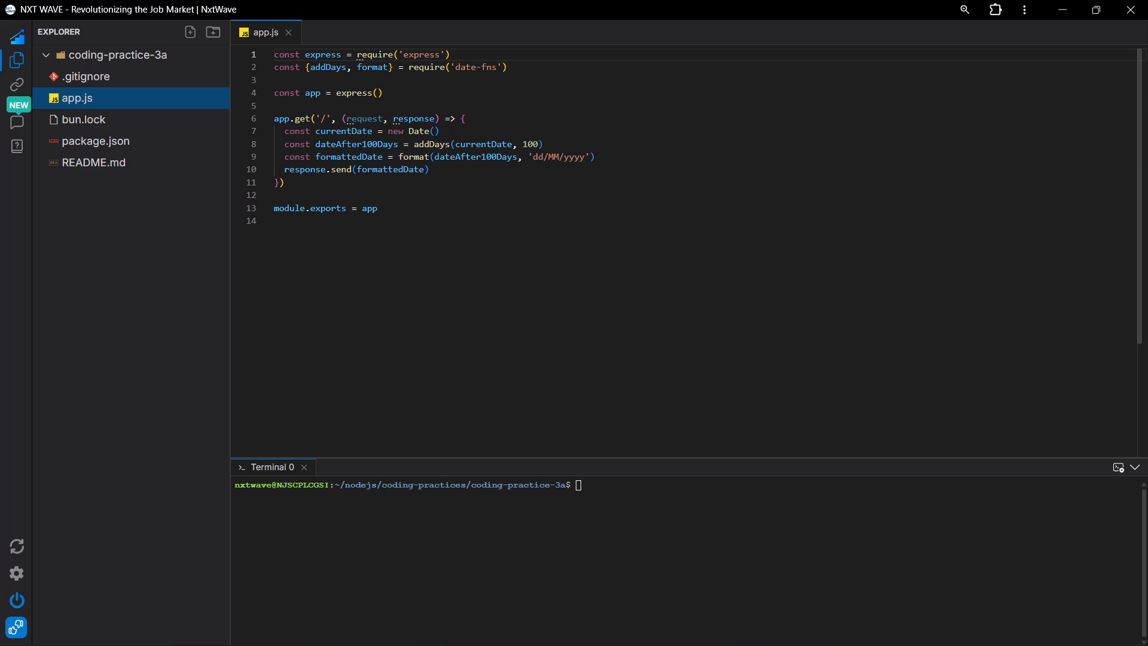
pyautogui.moveTo(0, 7); pyautogui.dragTo(119, 112)
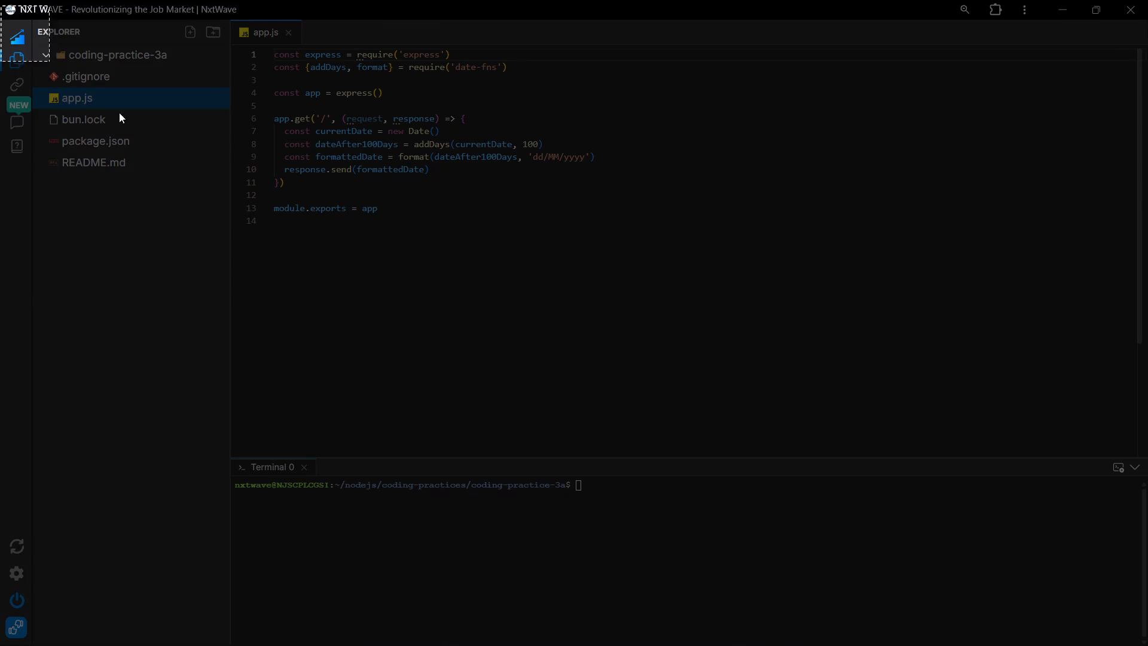
pyautogui.moveTo(119, 112); pyautogui.dragTo(1147, 553)
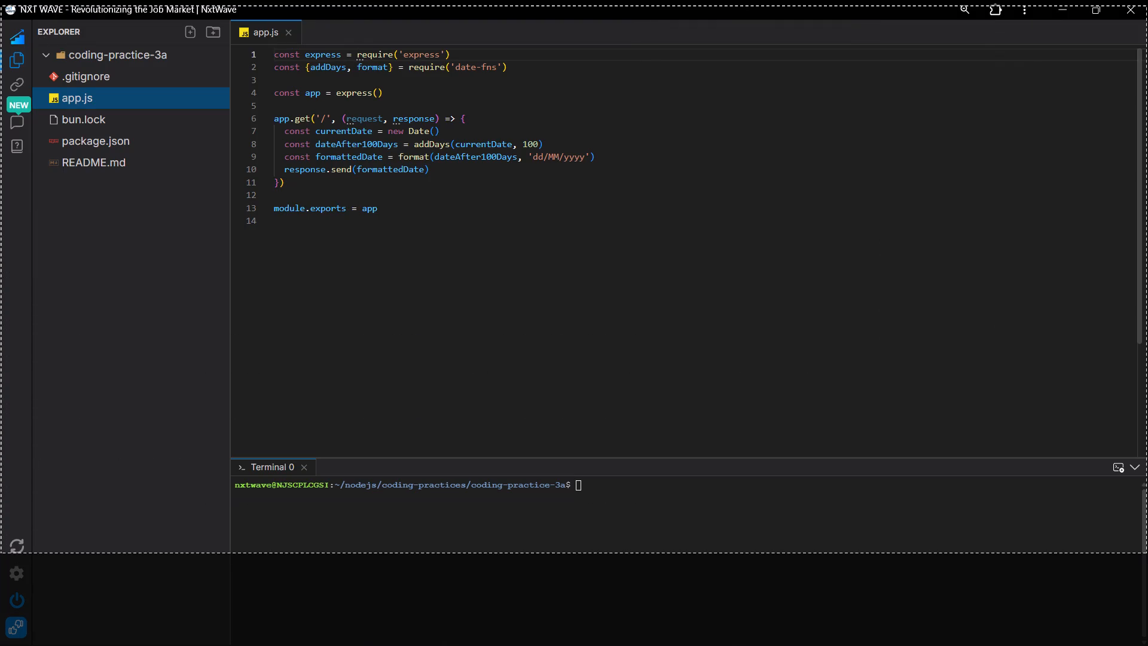
pyautogui.hotkey('ctrl', 'c')
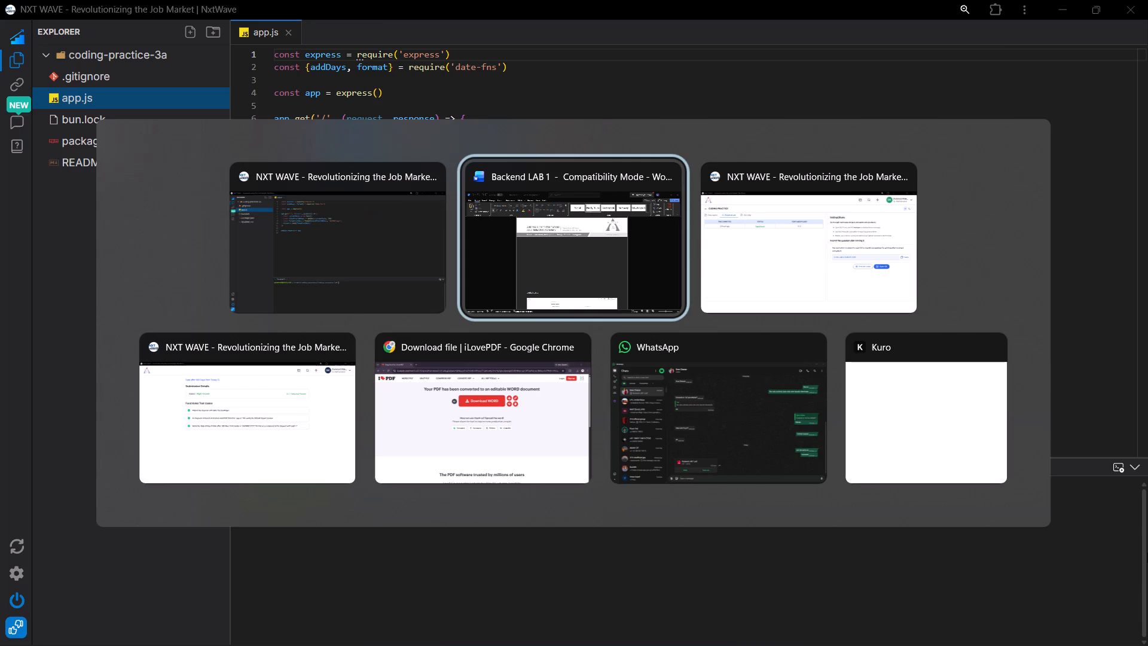
# Switch to the Word report and paste the captured app.js IDE screenshot into the blank space above "Today's Date" on page 2.
pyautogui.hotkey('ctrl', 'v')
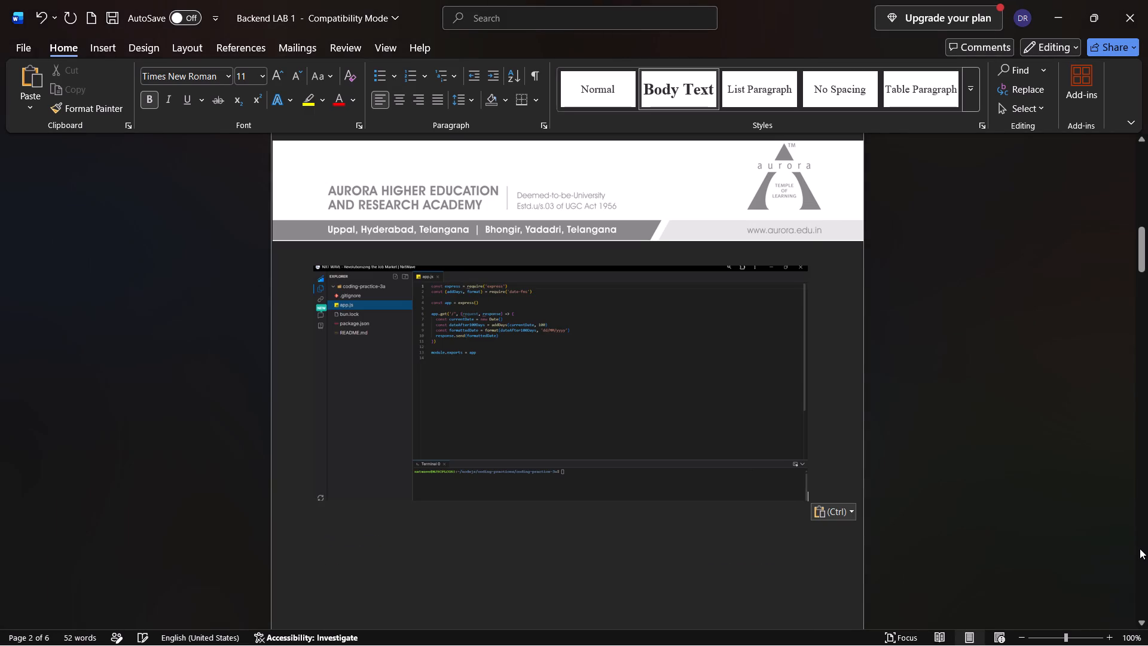
# Remove the "Today's Date" heading's indent and the extra blank lines between it and the pasted code screenshot.
pyautogui.scroll(-1, 1140, 549)
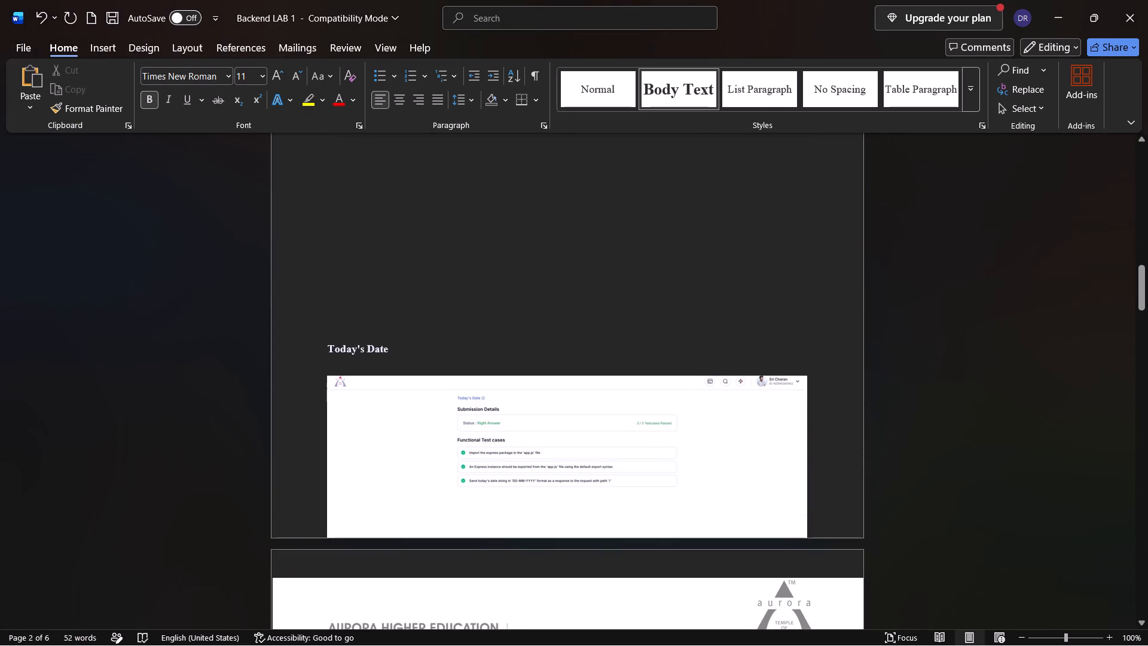
pyautogui.click(320, 350)
pyautogui.press('BackSpace')
pyautogui.press('BackSpace')
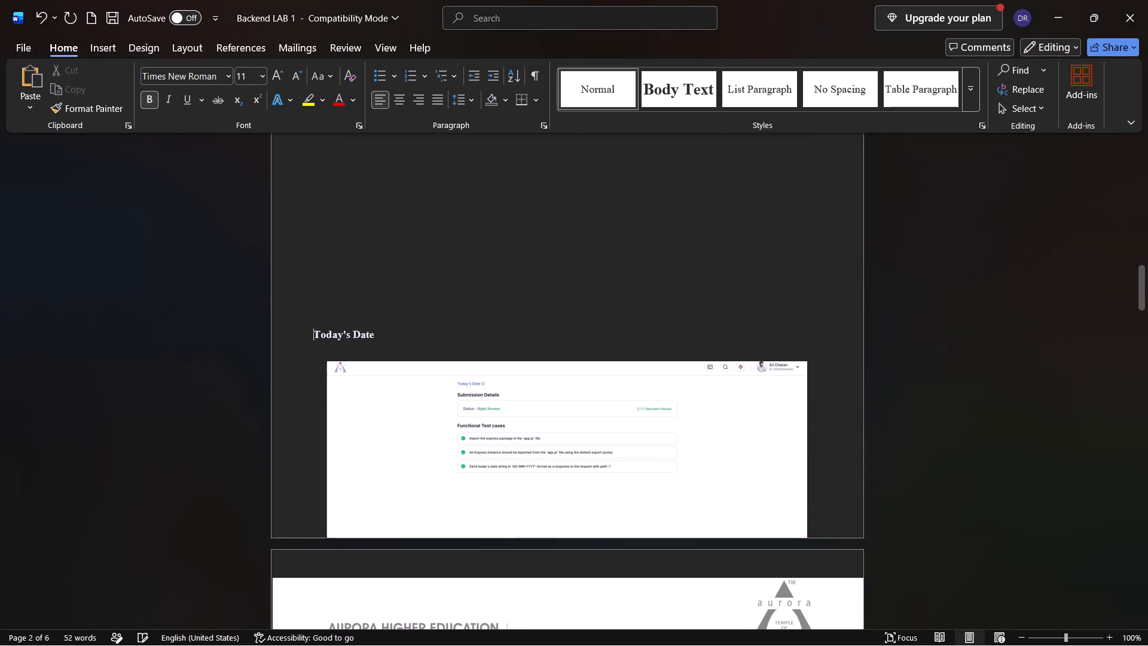
pyautogui.press('BackSpace')
pyautogui.press('BackSpace')
pyautogui.press('BackSpace')
pyautogui.press('BackSpace')
pyautogui.press('BackSpace')
pyautogui.press('BackSpace')
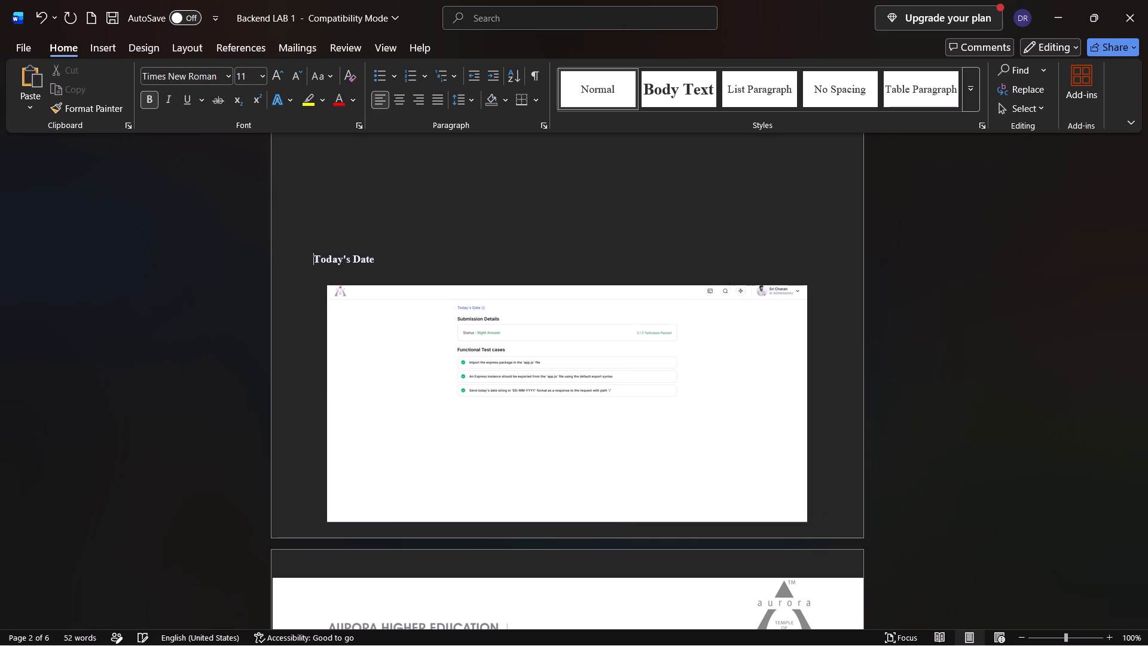
pyautogui.press('BackSpace')
pyautogui.press('BackSpace')
pyautogui.press('BackSpace')
pyautogui.press('BackSpace')
pyautogui.press('BackSpace')
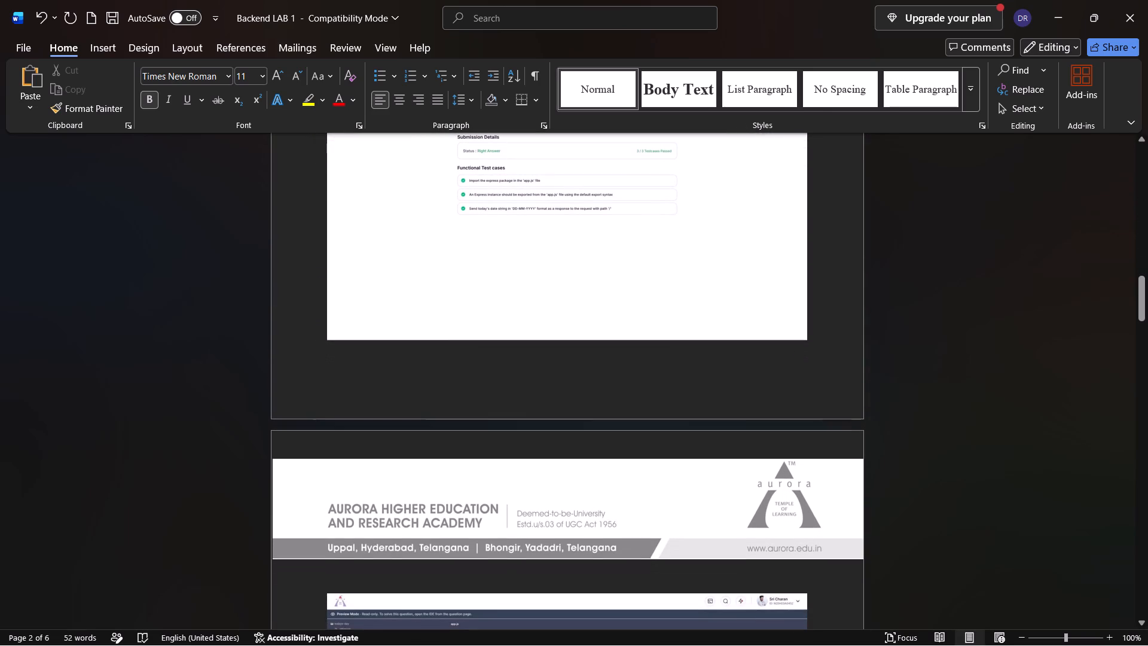
pyautogui.scroll(1, 463, 339)
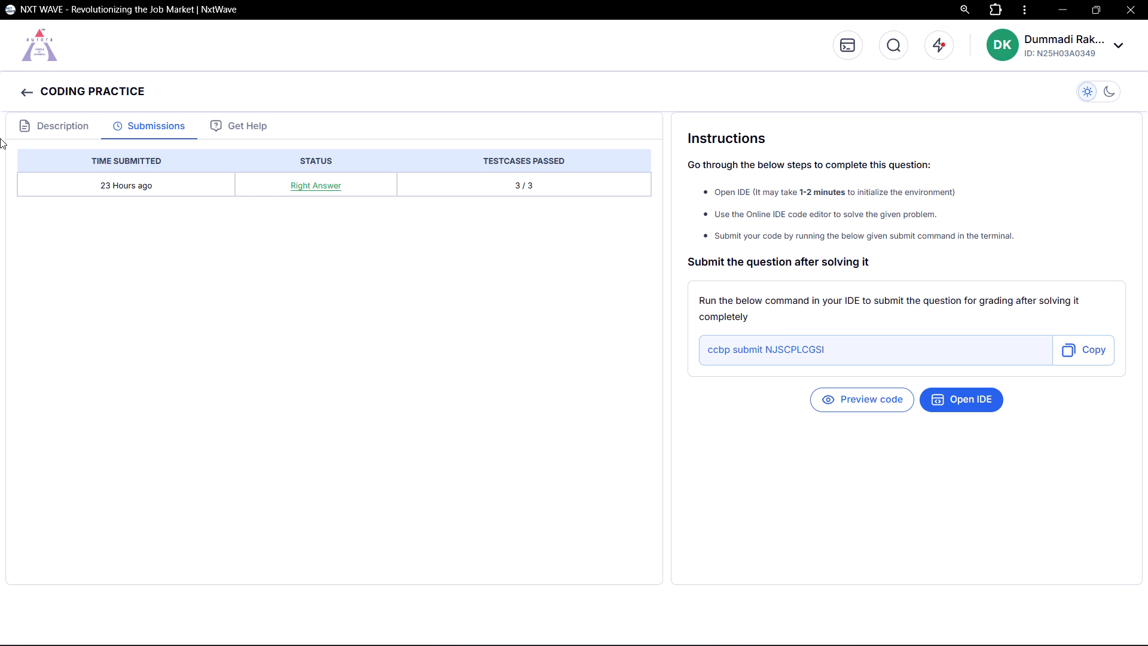
# In the NxtWave portal, open the Right Answer submission for "Today's Date", and capture and copy its full submission details page.
pyautogui.click(32, 87)
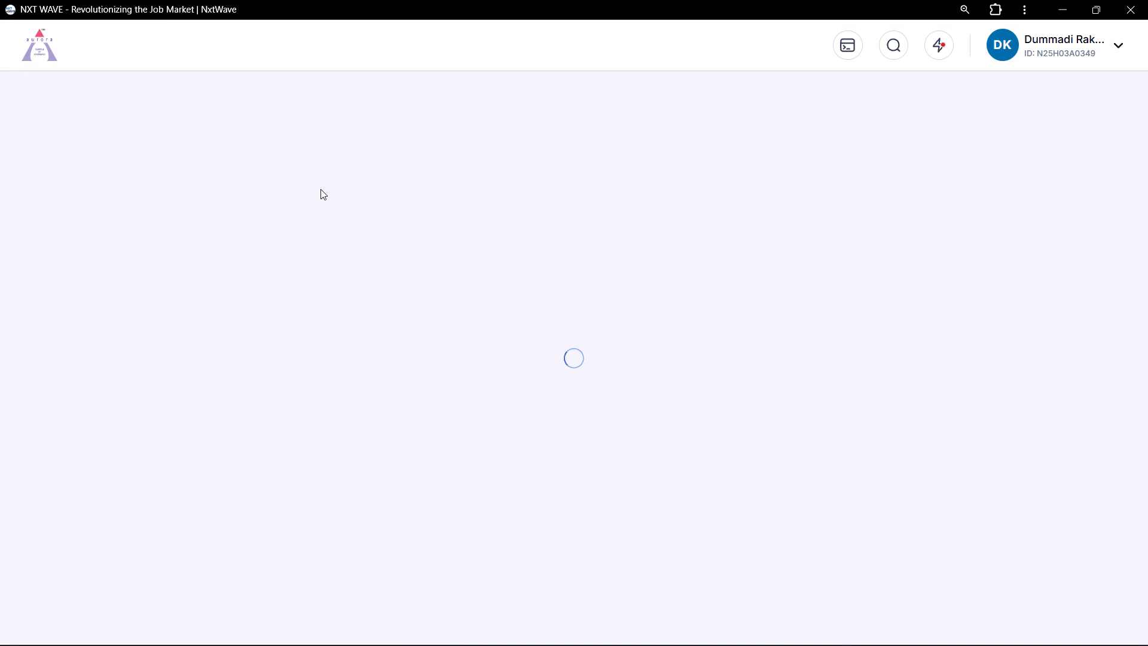
pyautogui.click(510, 271)
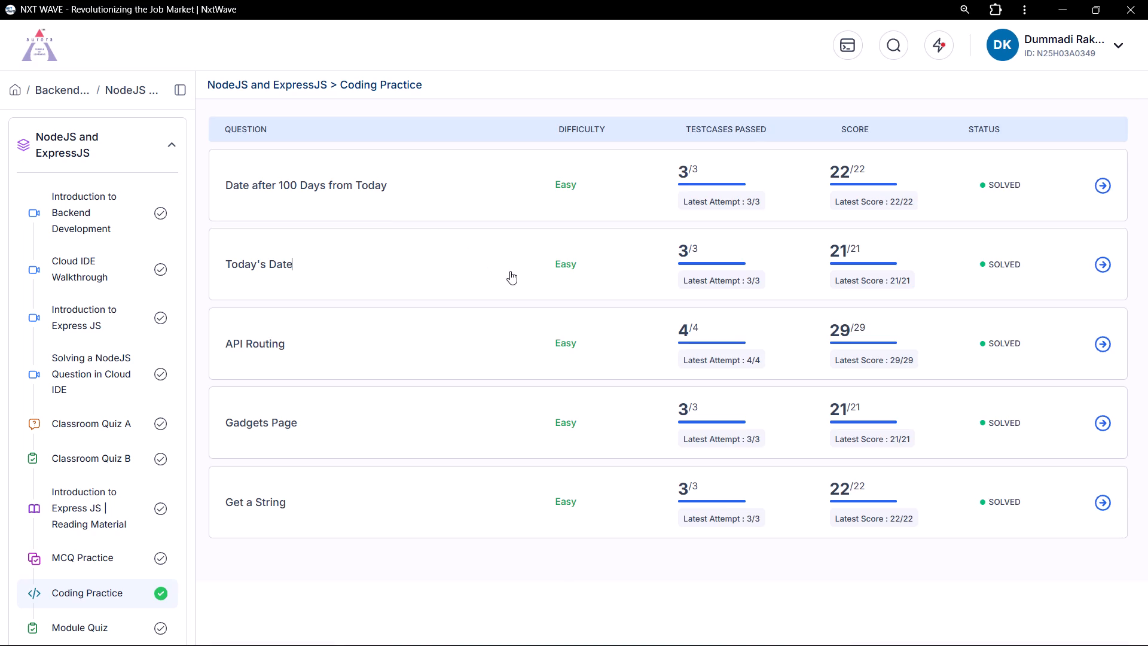
pyautogui.click(172, 125)
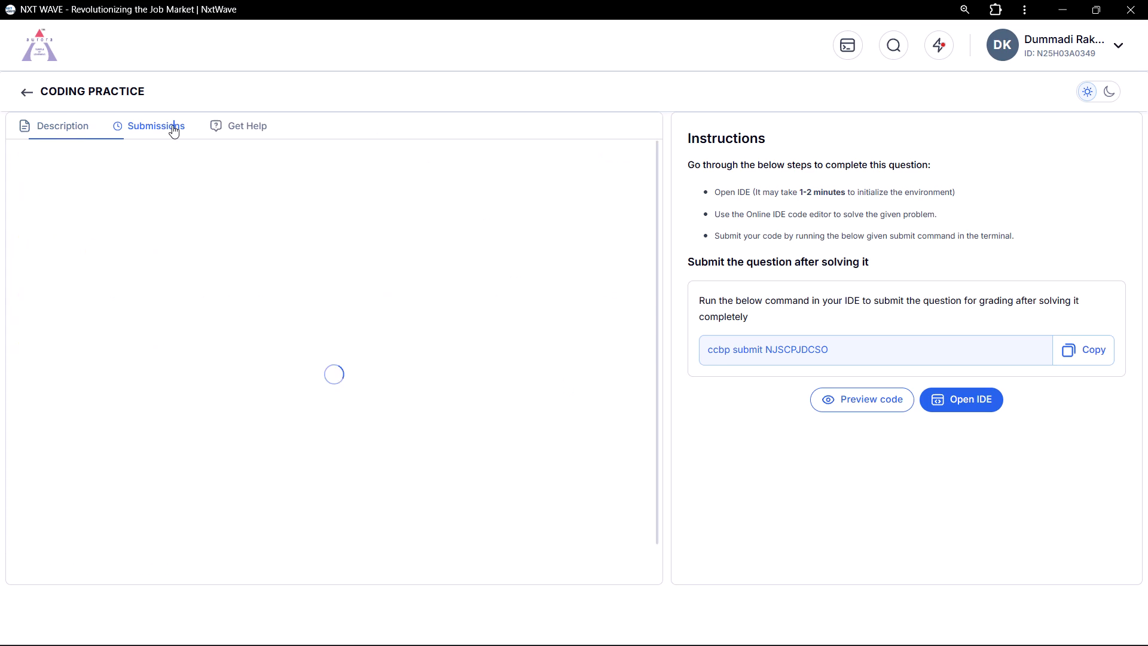
pyautogui.click(322, 186)
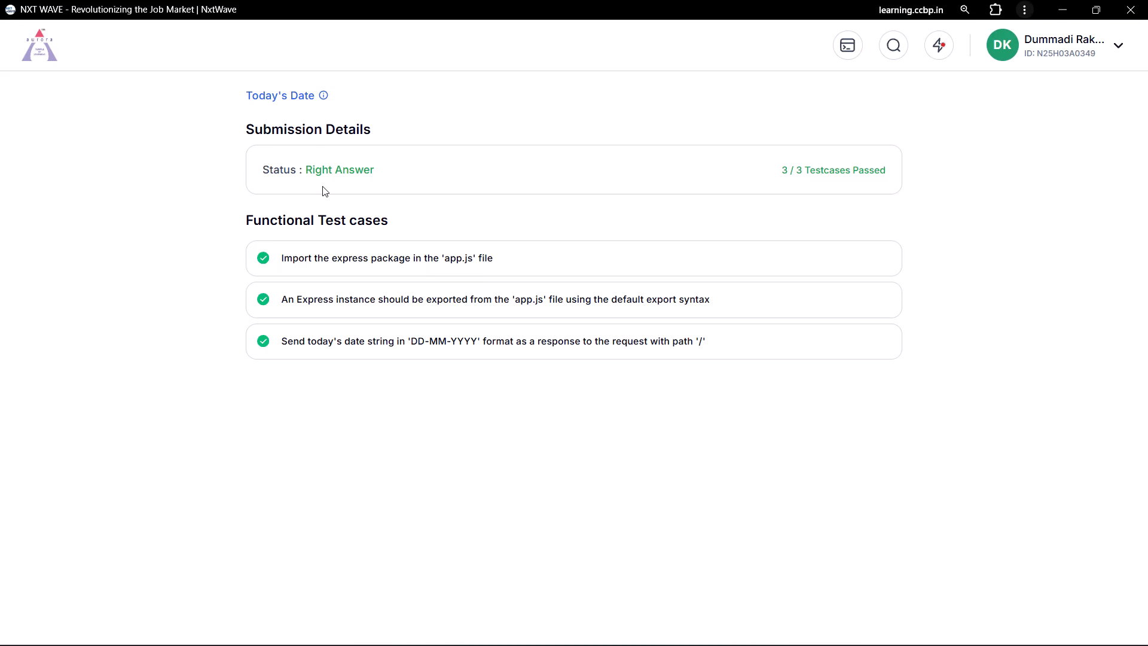
pyautogui.press('Print')
pyautogui.moveTo(3, 1); pyautogui.dragTo(523, 365)
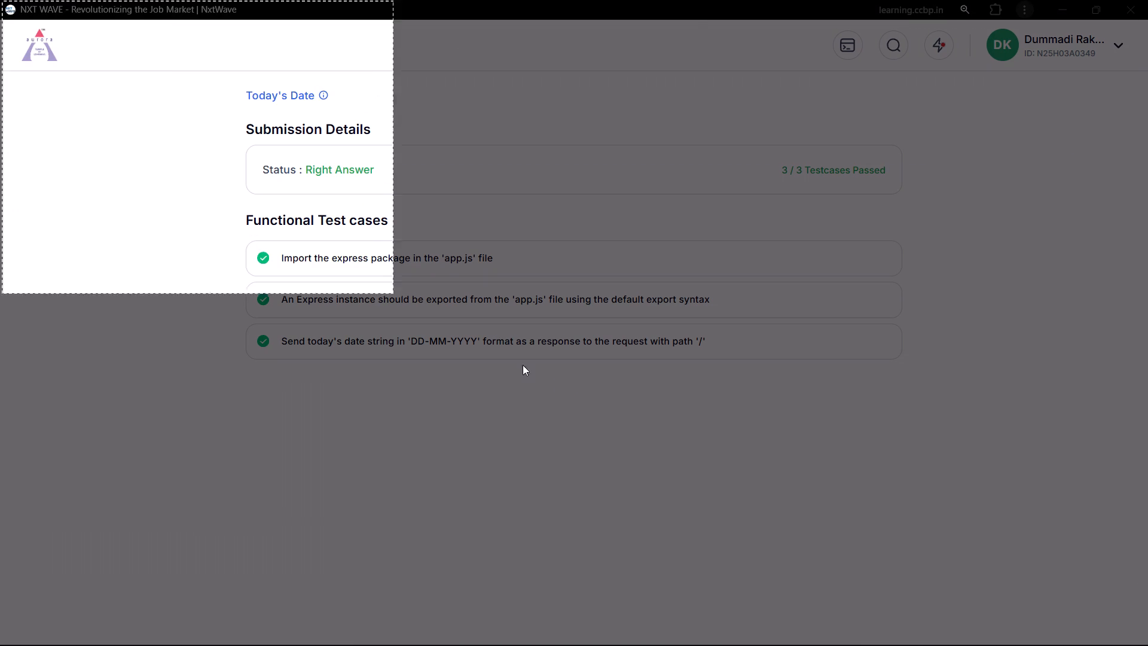
pyautogui.moveTo(523, 365); pyautogui.dragTo(1147, 645)
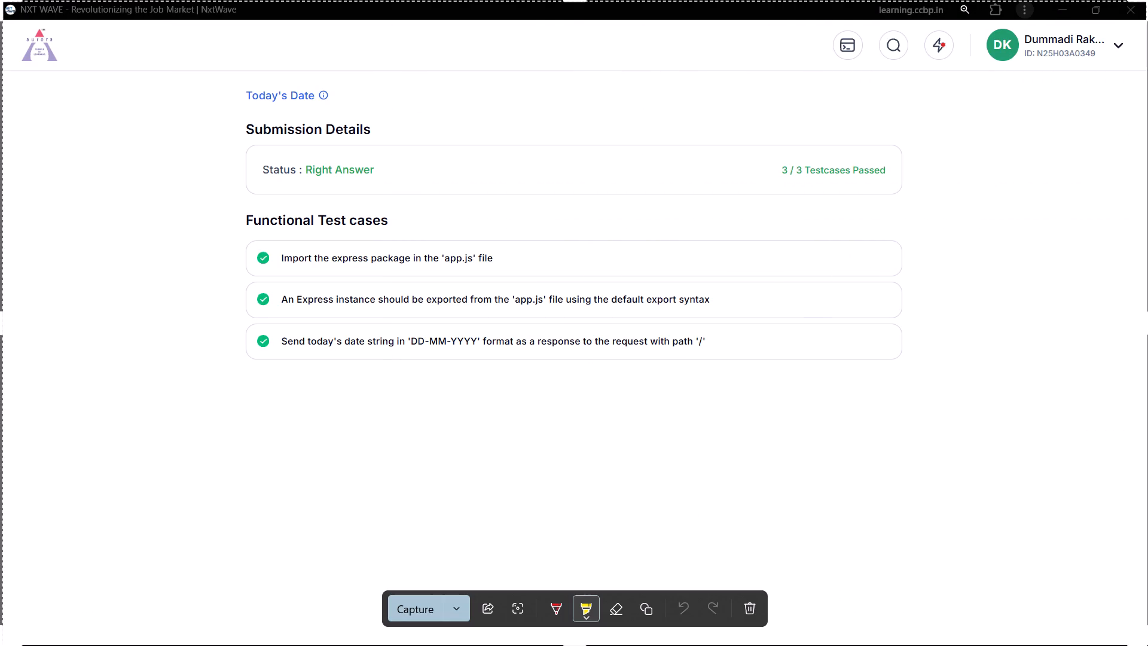
pyautogui.hotkey('ctrl', 'c')
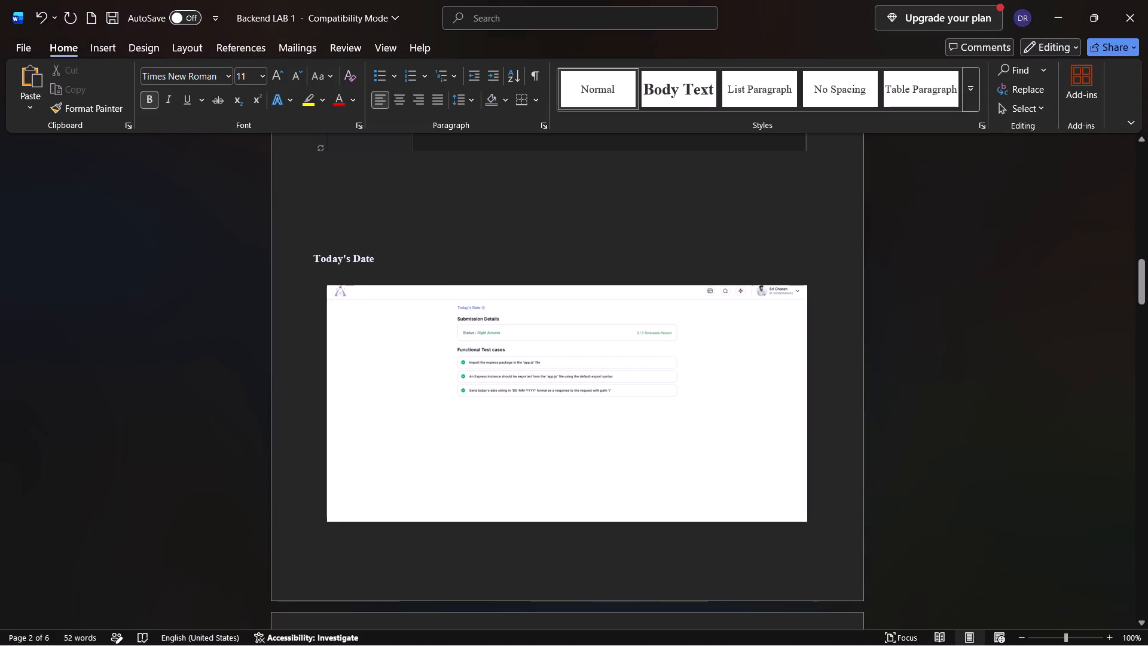
# In the Word report, replace the old submission screenshot under "Today's Date" with the captured page, on a new line below the heading.
pyautogui.scroll(1, 700, 428)
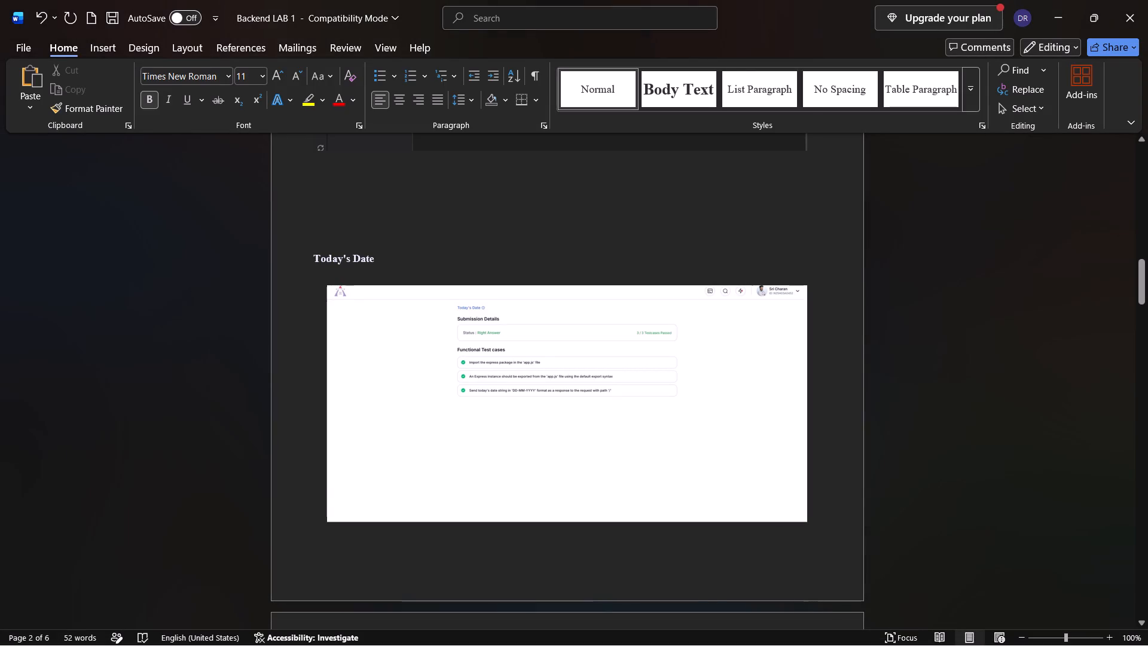
pyautogui.click(558, 268)
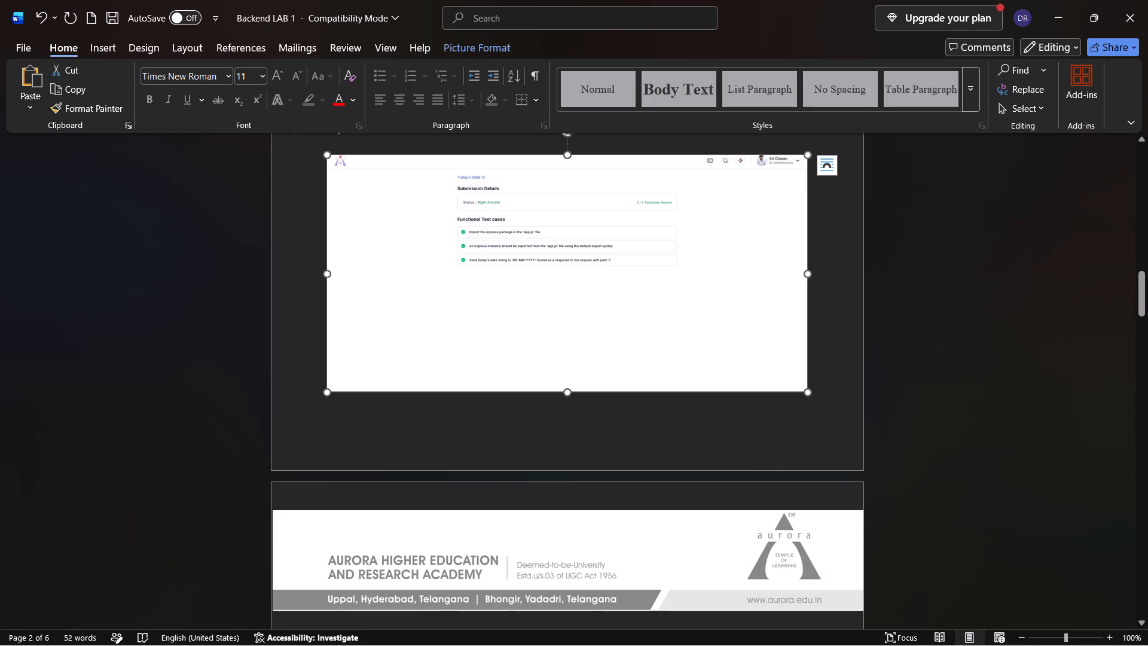
pyautogui.press('BackSpace')
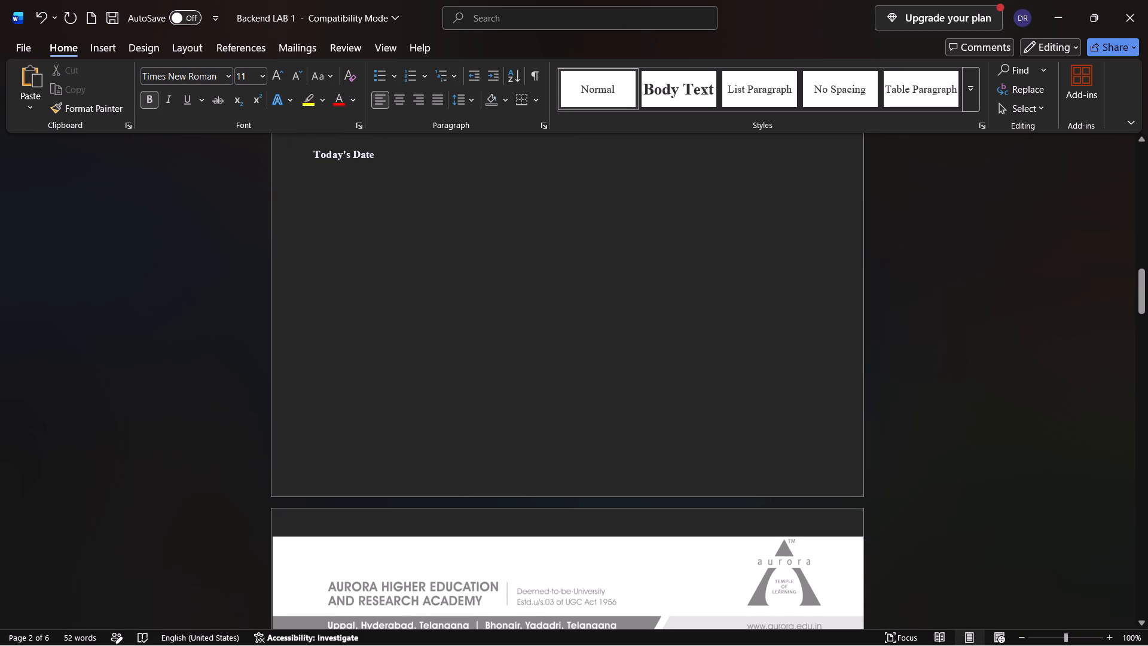
pyautogui.click(421, 159)
pyautogui.press('Return')
pyautogui.hotkey('ctrl', 'v')
# Select the report's old API Routing submission screenshot, then capture and copy the Right Answer submission details page for API Routing in the NxtWave portal.
pyautogui.scroll(1, 421, 159)
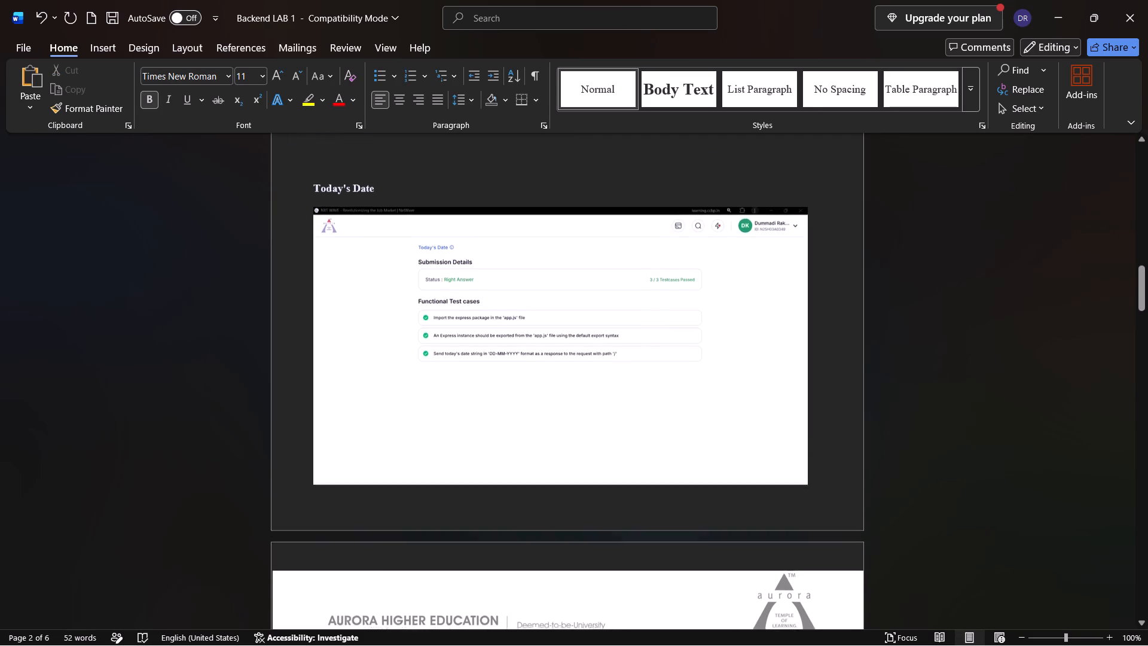
pyautogui.scroll(1, 421, 159)
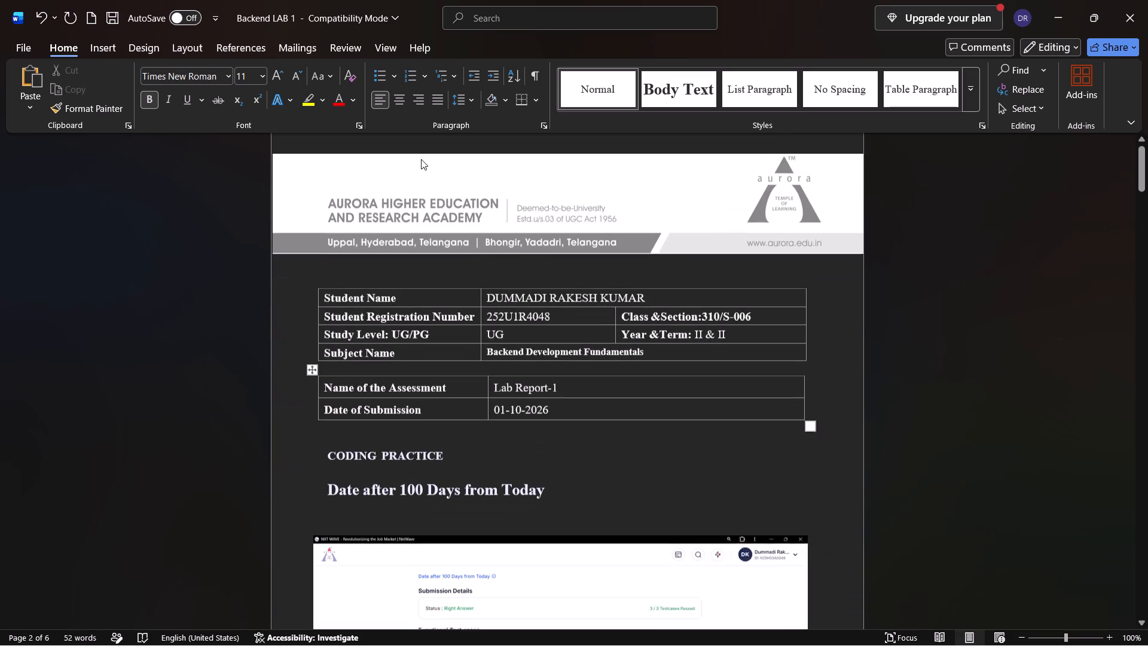
pyautogui.scroll(-2, 421, 159)
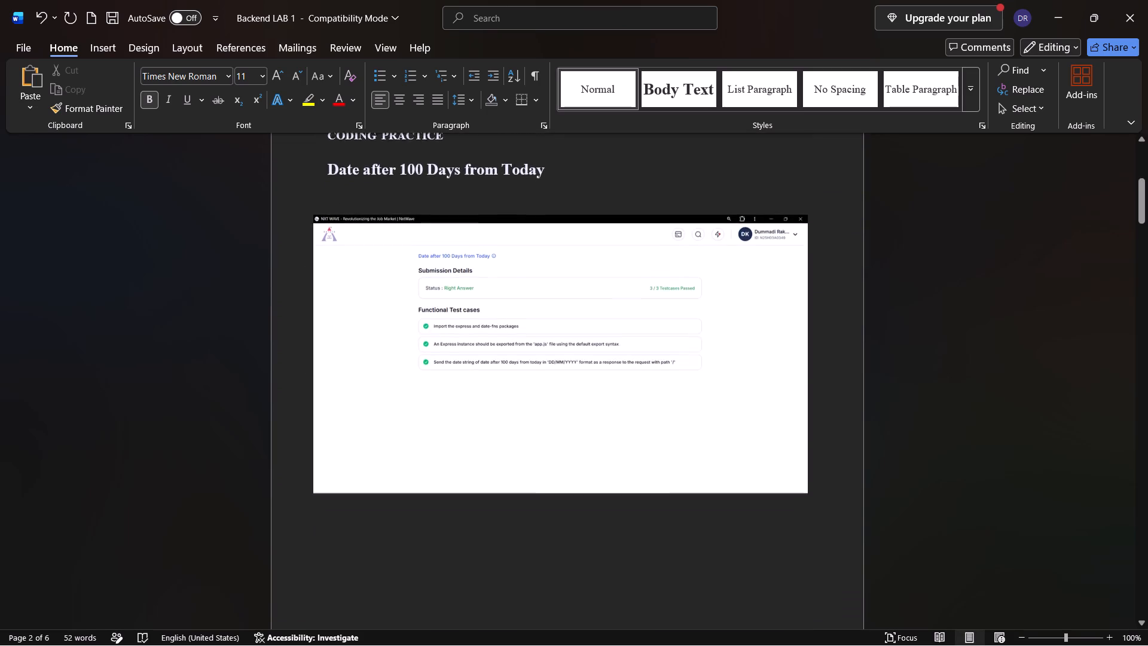
pyautogui.scroll(-1, 442, 159)
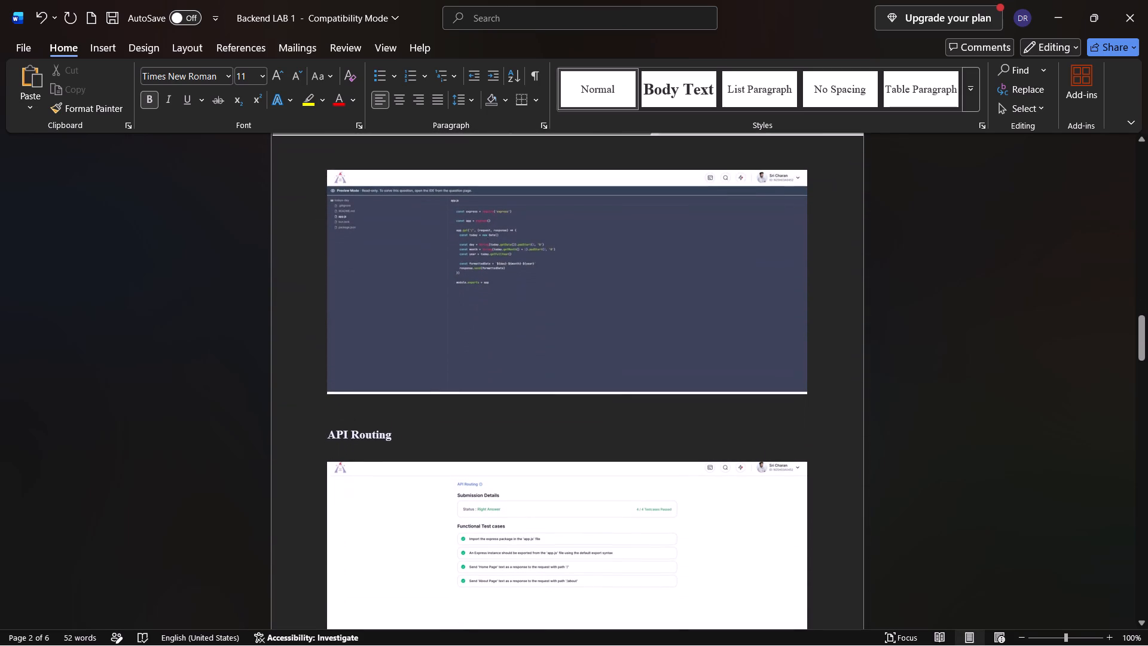
pyautogui.scroll(-1, 515, 295)
pyautogui.click(515, 295)
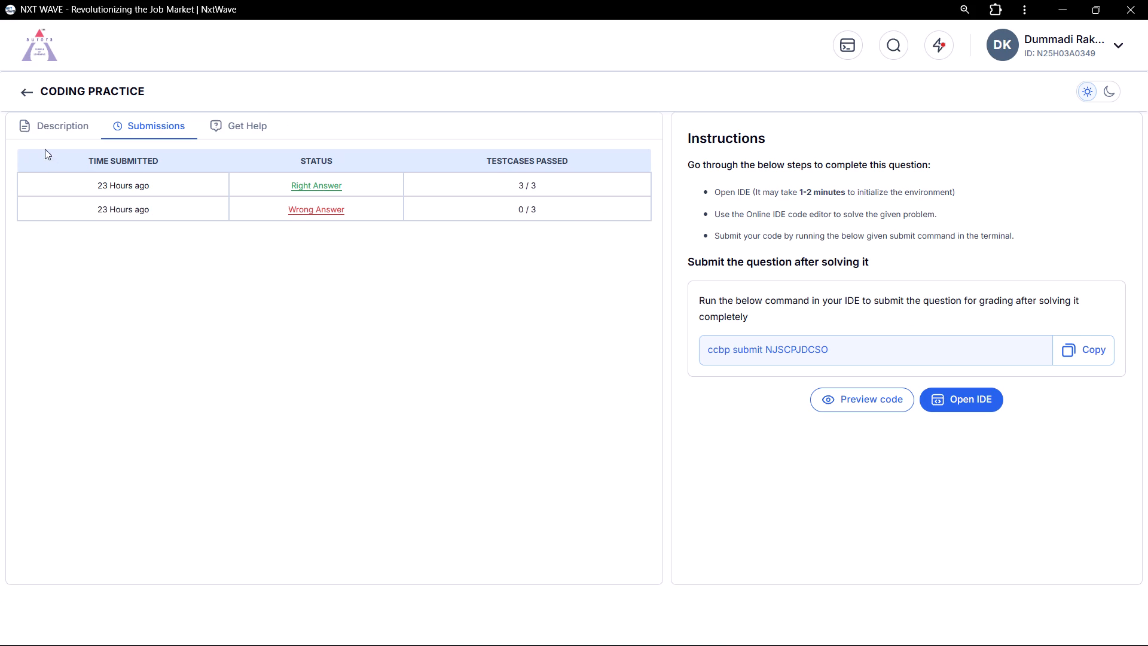
pyautogui.click(28, 84)
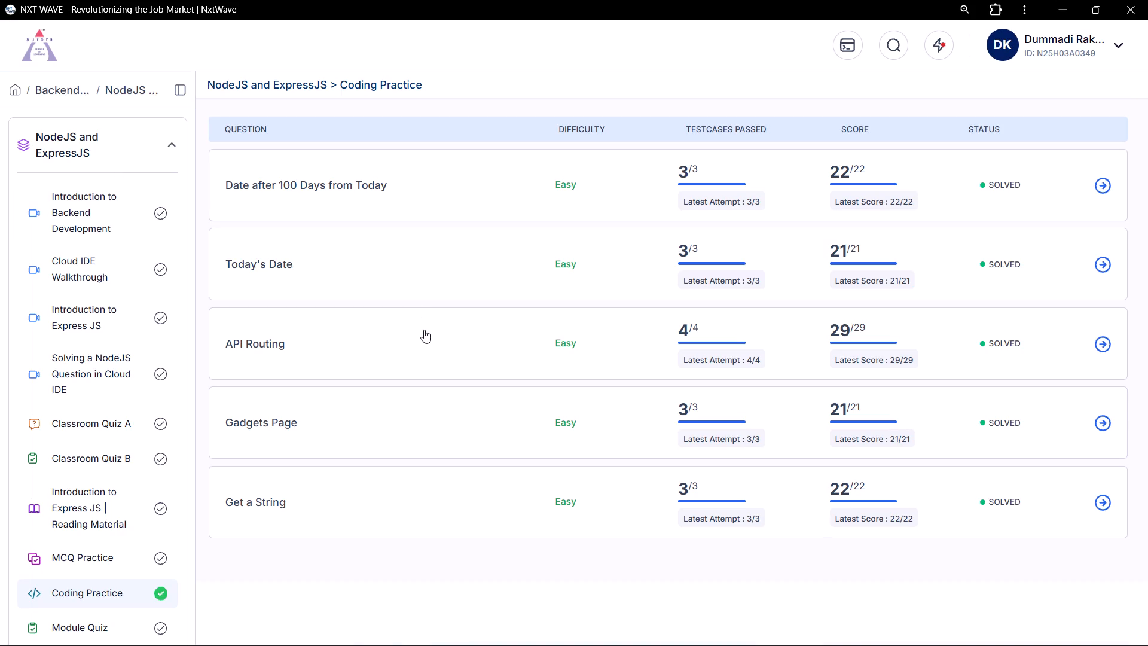
pyautogui.click(424, 330)
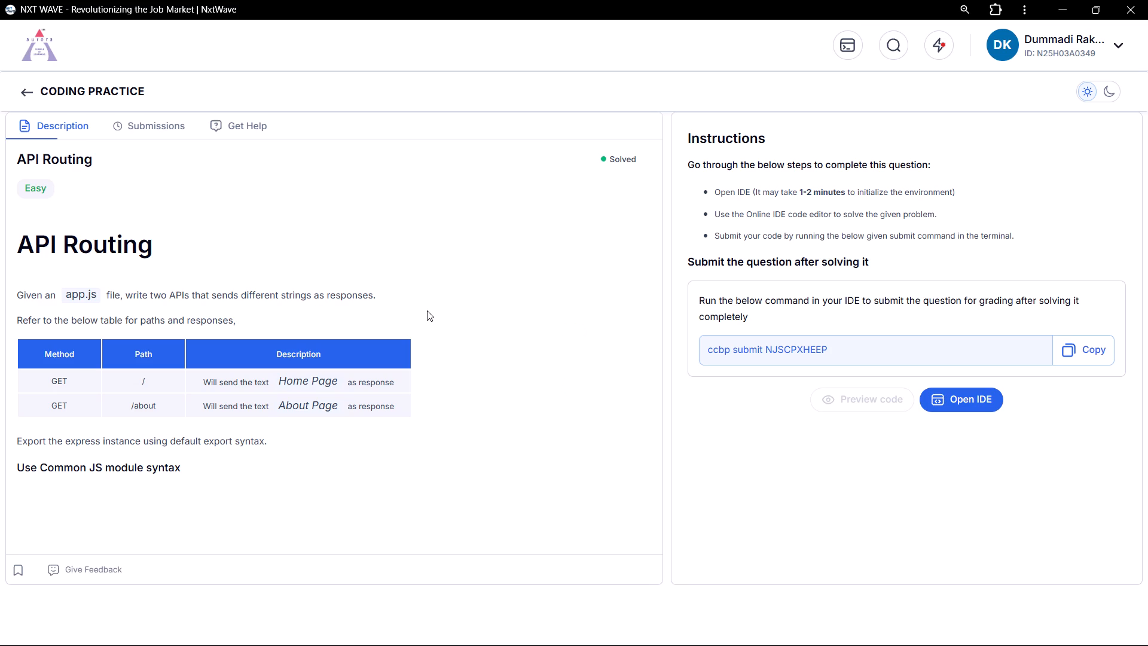
pyautogui.click(163, 129)
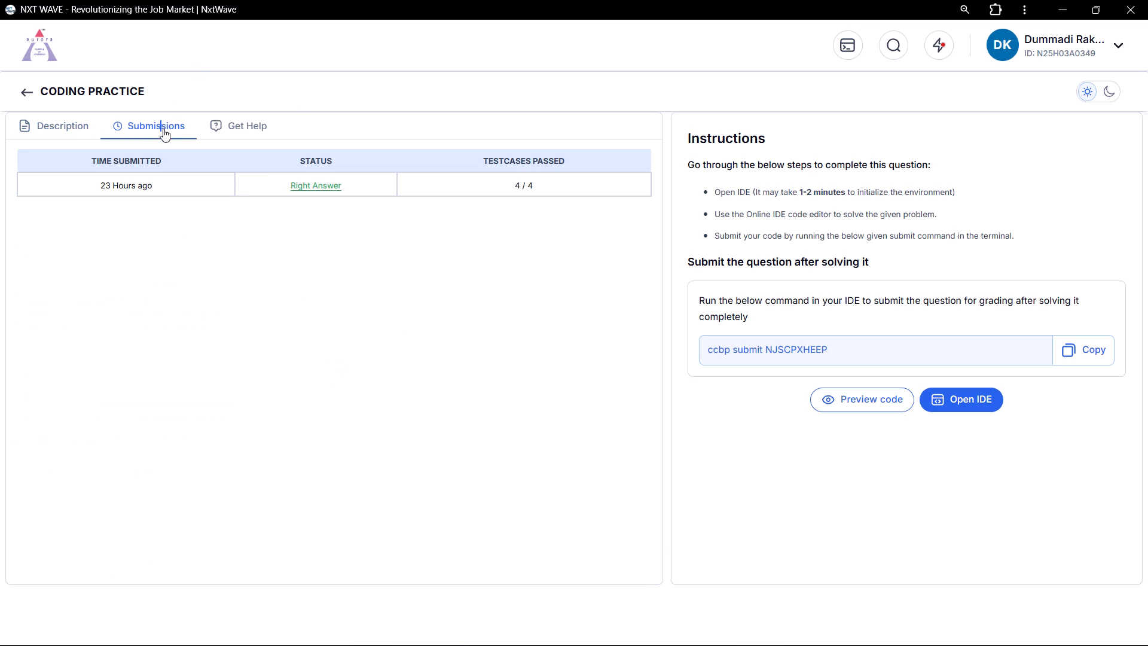
pyautogui.click(317, 186)
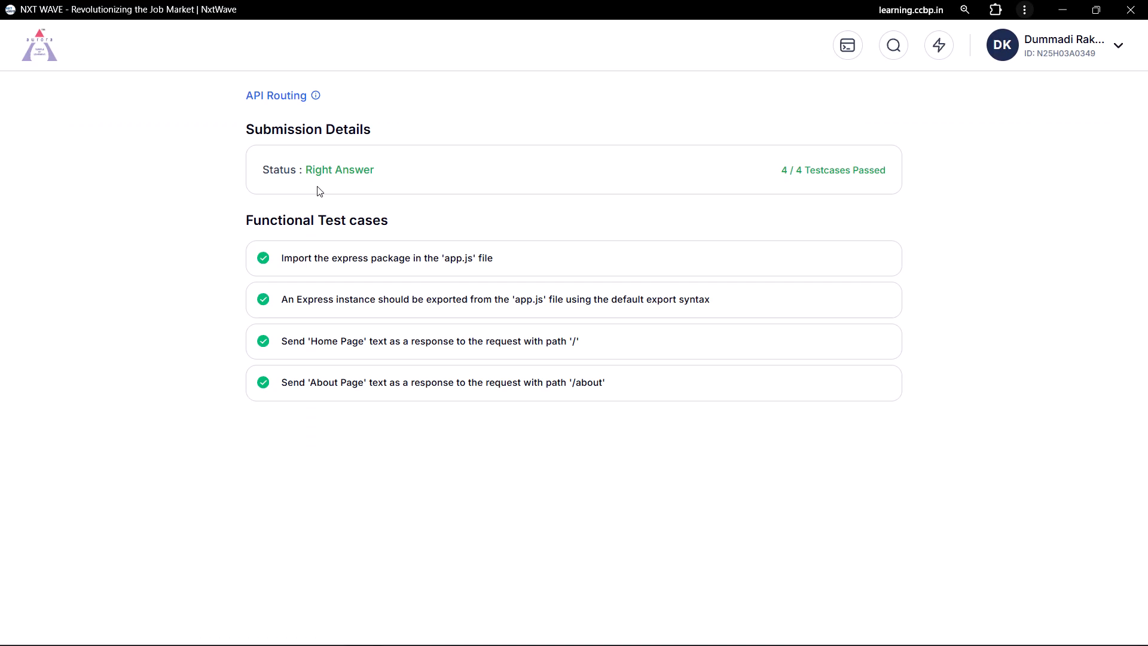
pyautogui.press('Print')
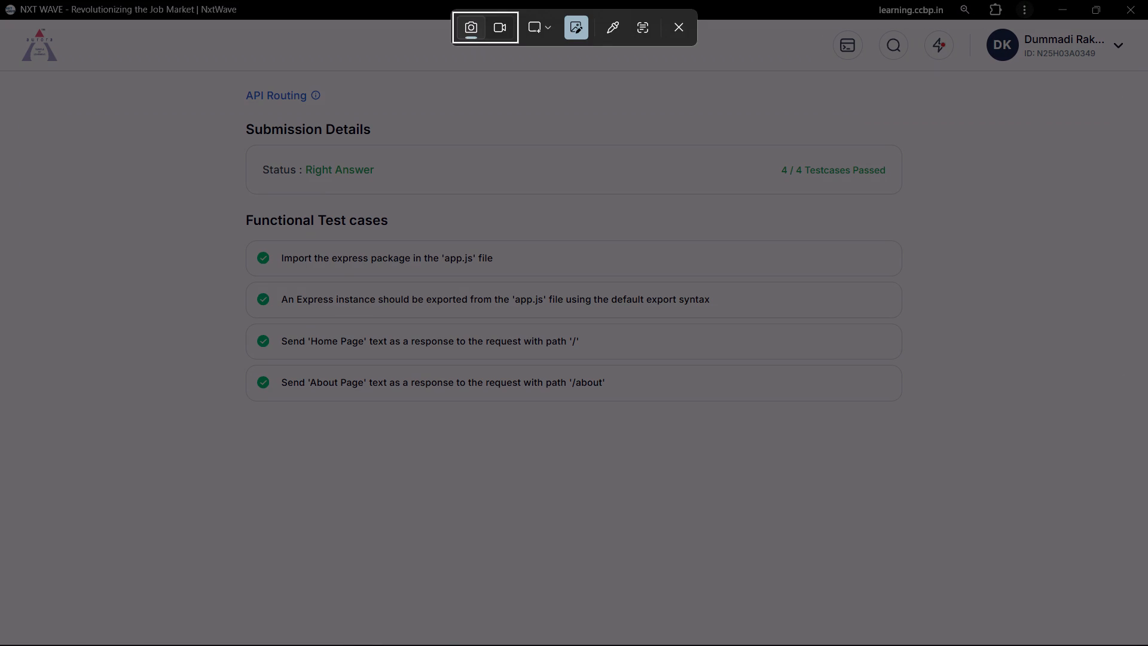
pyautogui.moveTo(5, 2); pyautogui.dragTo(1147, 643)
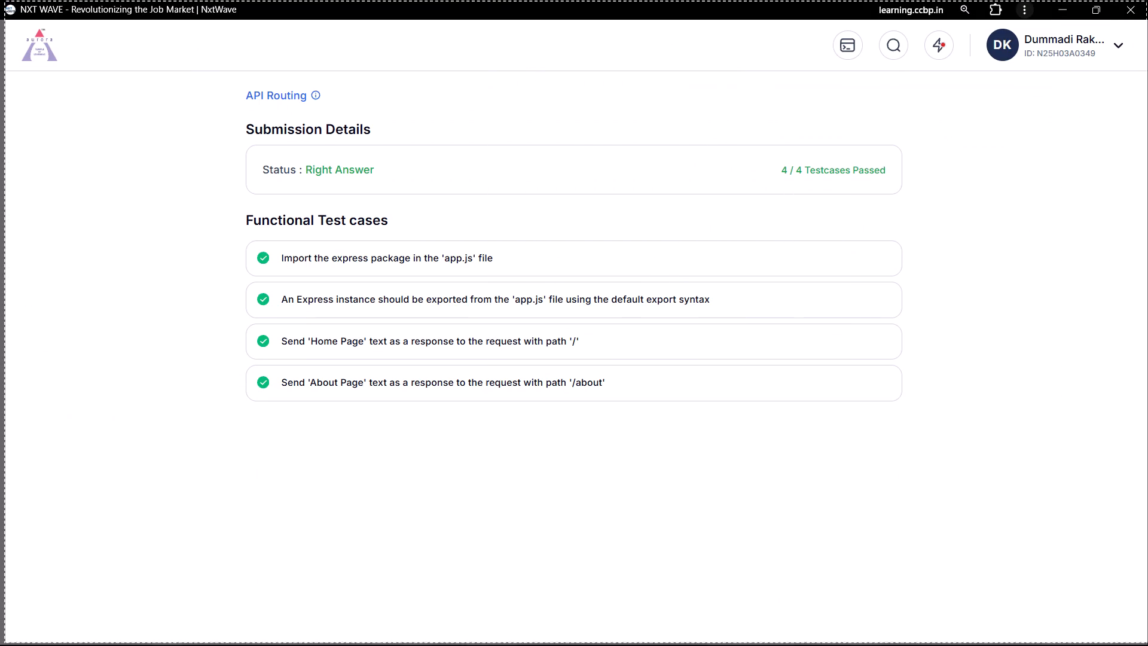
pyautogui.moveTo(1147, 643); pyautogui.dragTo(1147, 645)
pyautogui.hotkey('ctrl', 'c')
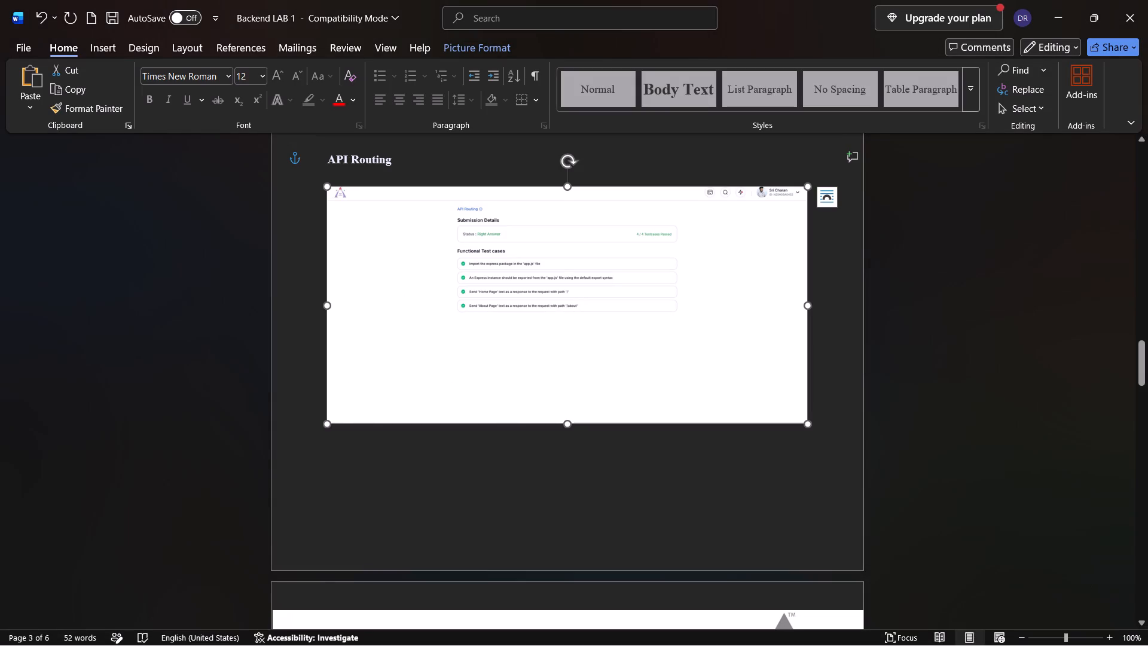
# In the Word report, replace the old submission screenshot under "API Routing" with the captured page, on a new line below the heading.
pyautogui.click(741, 370)
pyautogui.press('BackSpace')
pyautogui.click(435, 170)
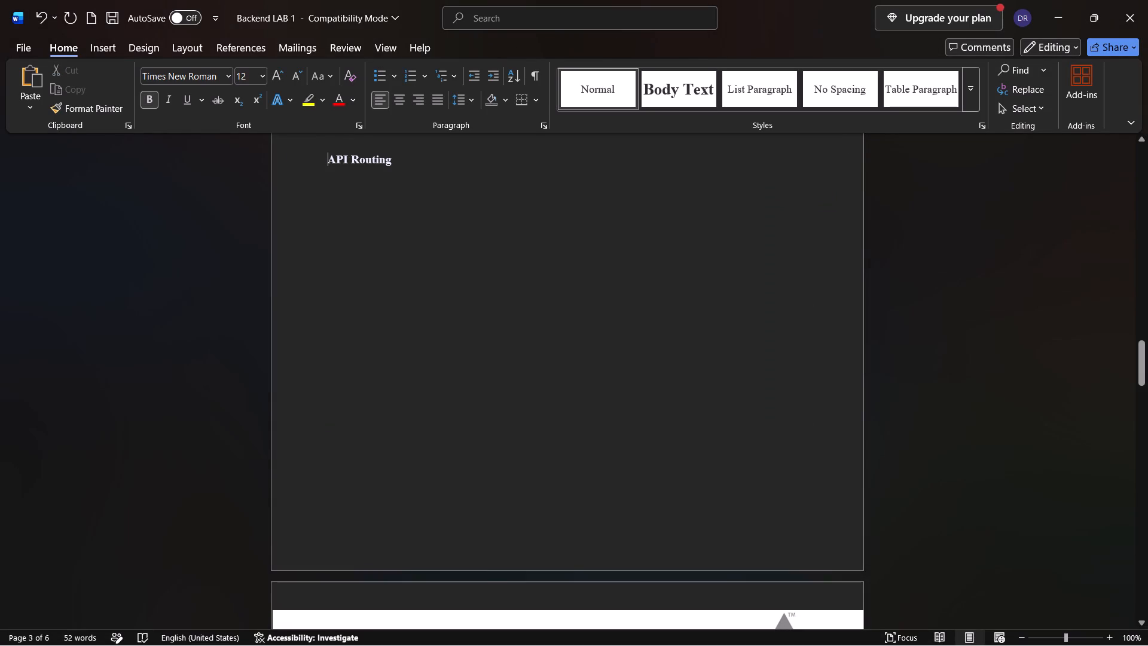
pyautogui.press('Return')
pyautogui.hotkey('ctrl', 'v')
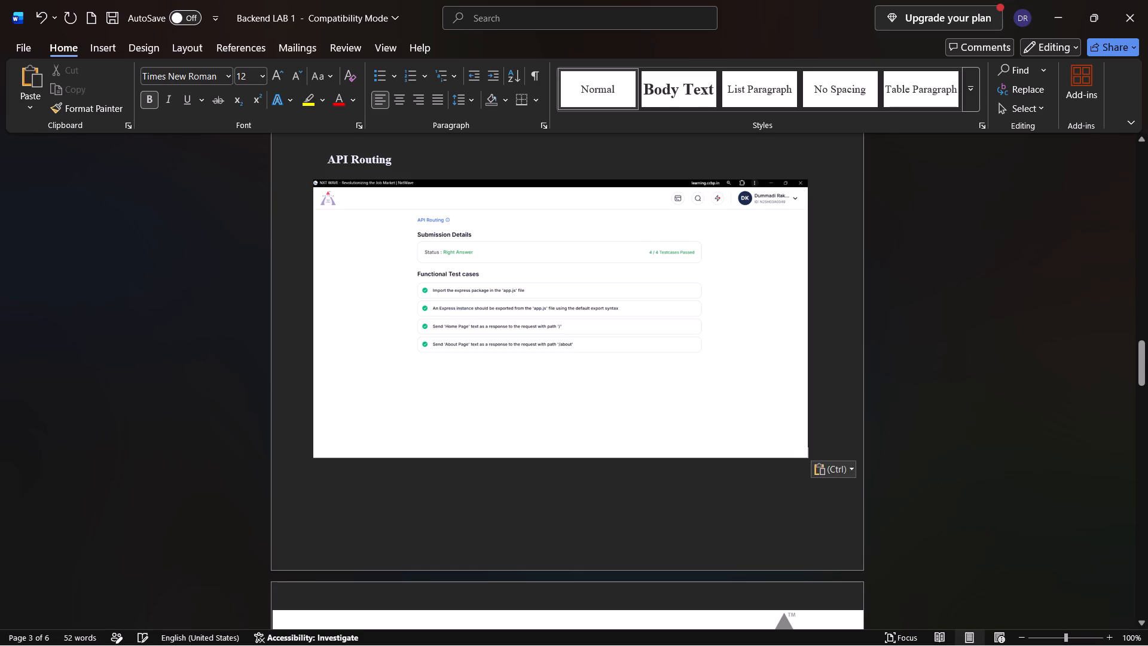
# In the NxtWave portal, open the Right Answer submission for "Gadgets Page", and capture and copy its full submission details page.
pyautogui.scroll(-1, 435, 170)
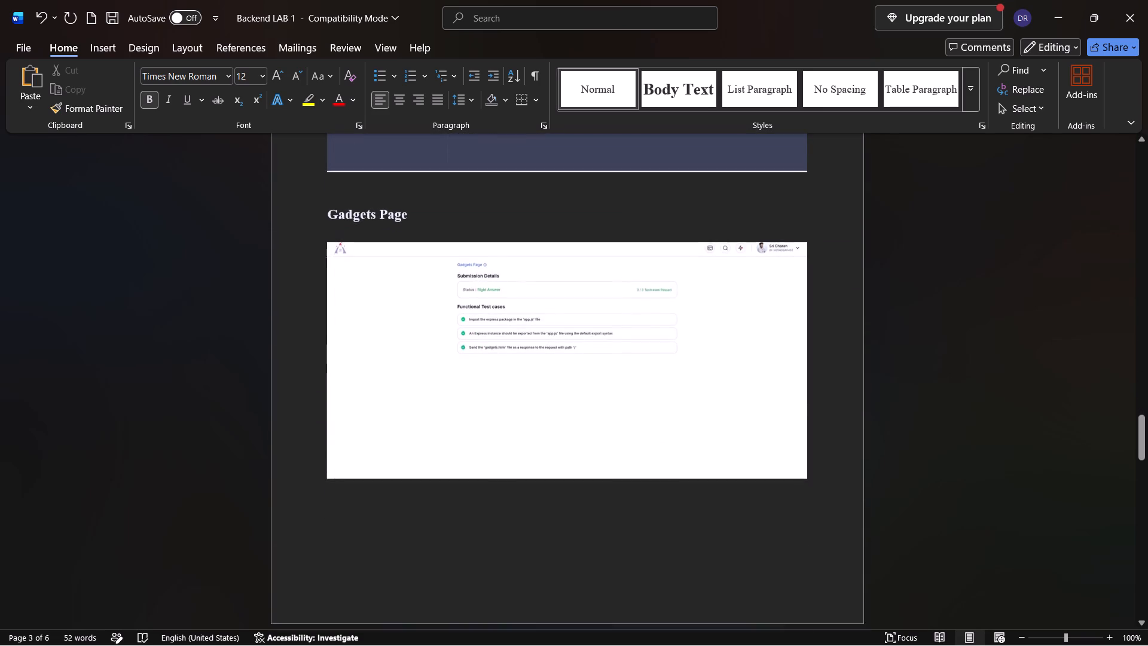
pyautogui.scroll(-1, 435, 170)
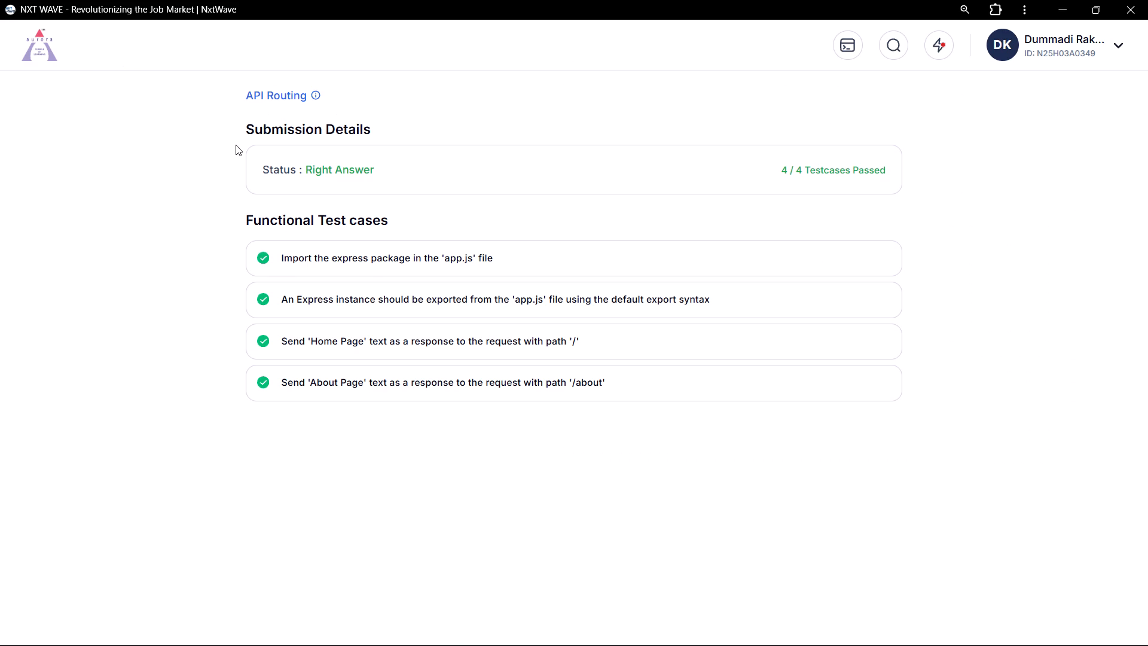
pyautogui.hscroll(2, 236, 145)
pyautogui.hscroll(6, 678, 176)
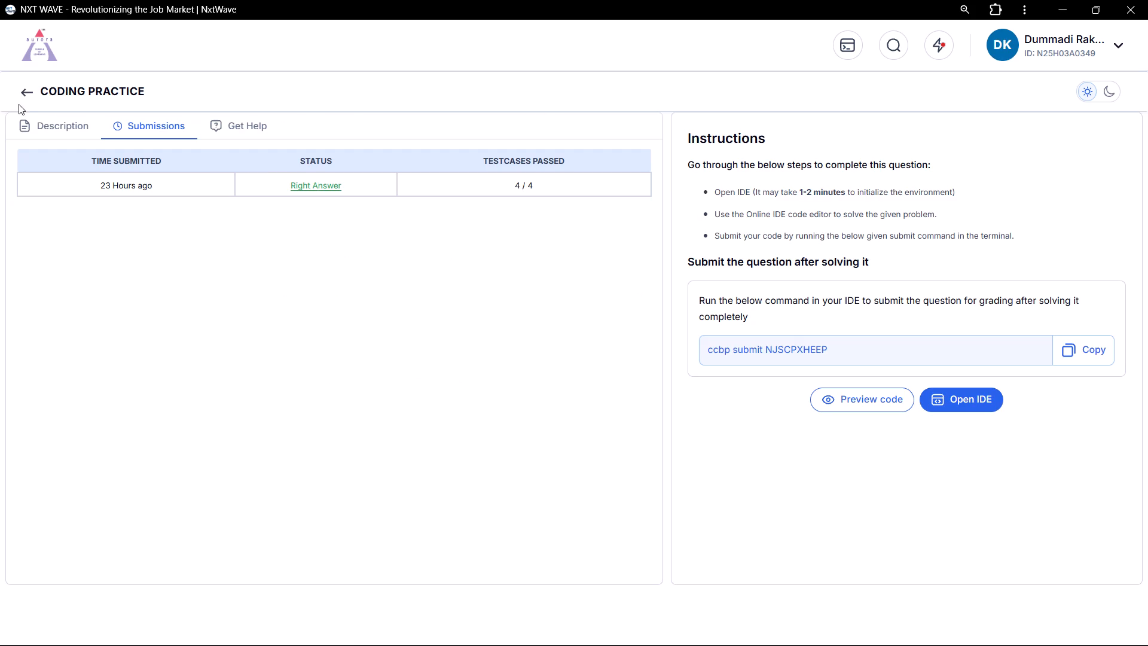
pyautogui.click(26, 93)
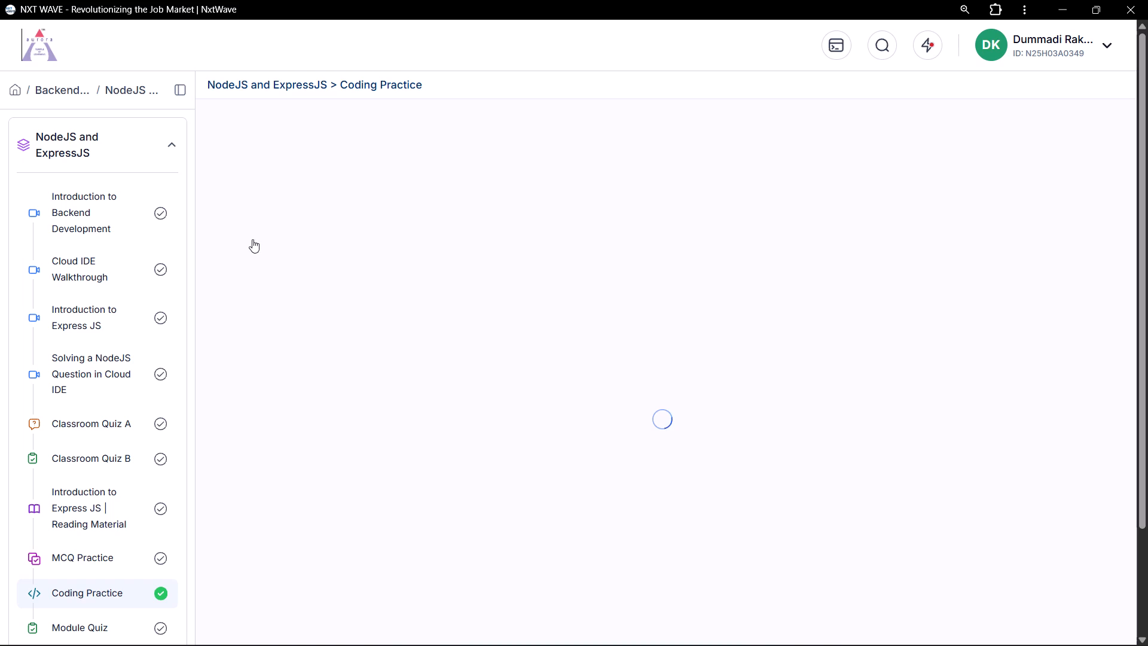
pyautogui.click(435, 411)
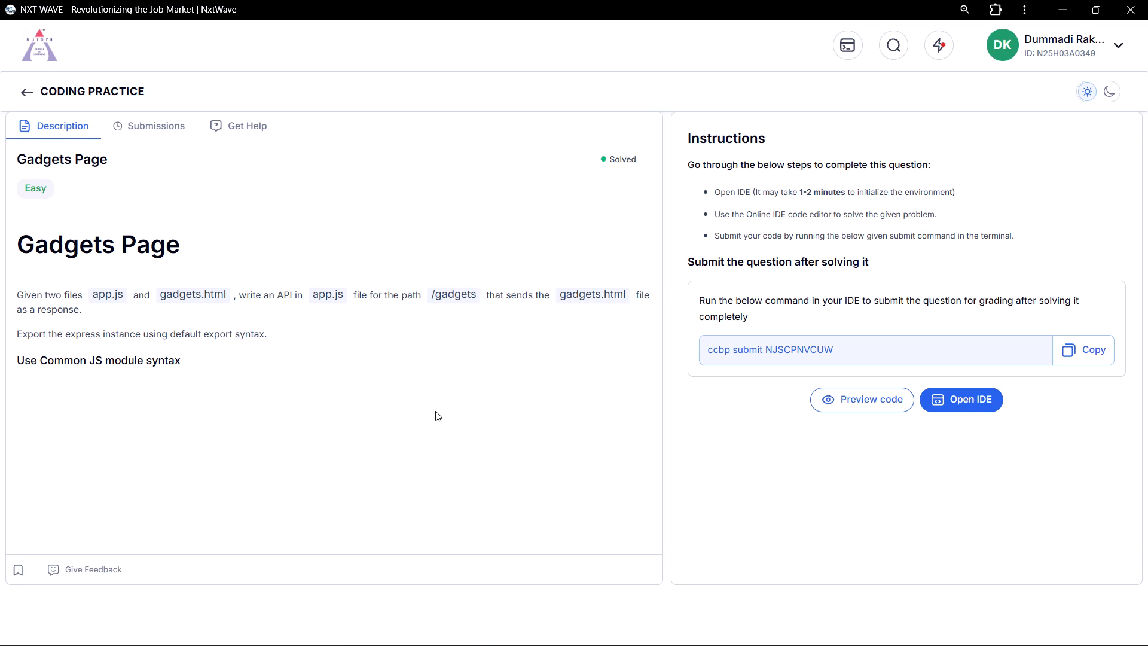
pyautogui.click(172, 131)
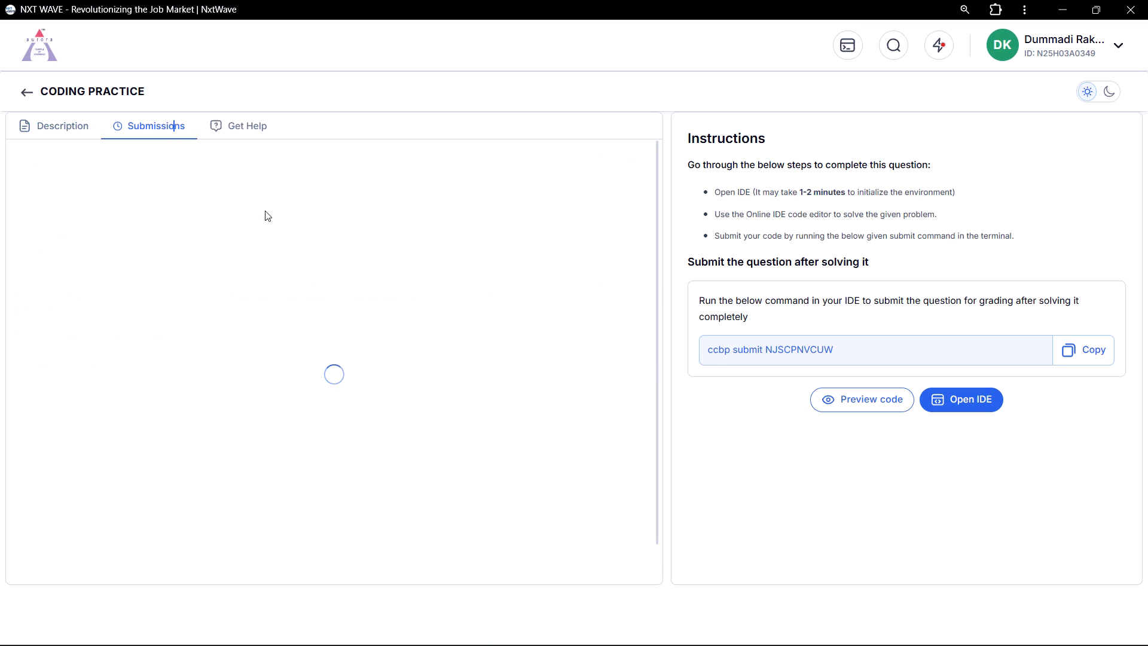
pyautogui.click(309, 188)
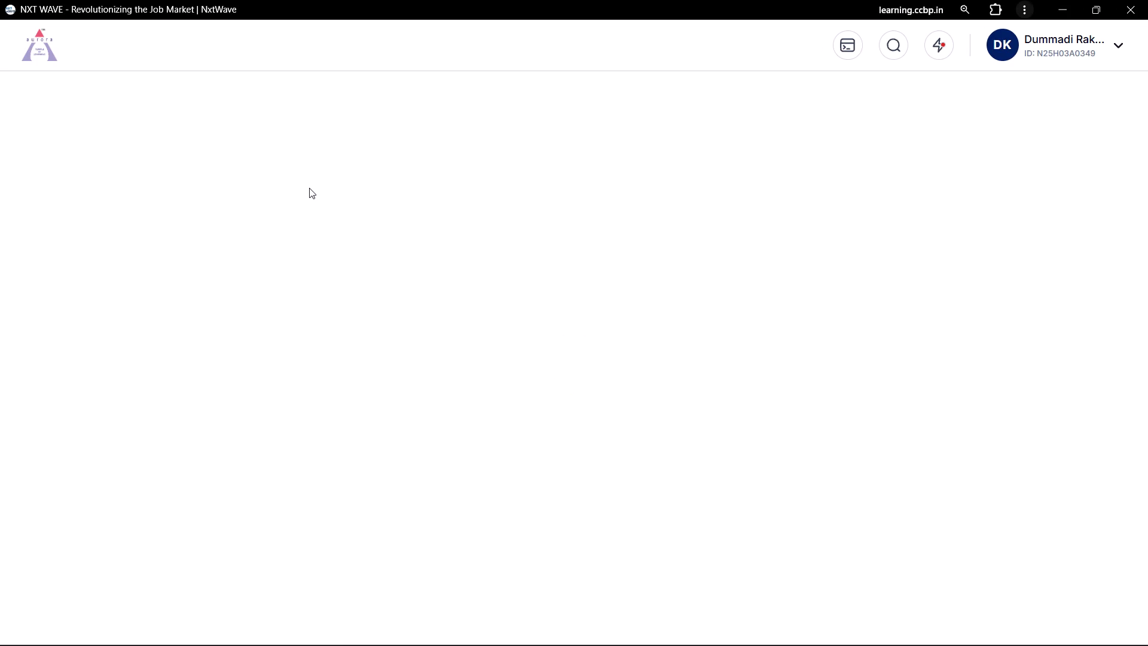
pyautogui.press('Print')
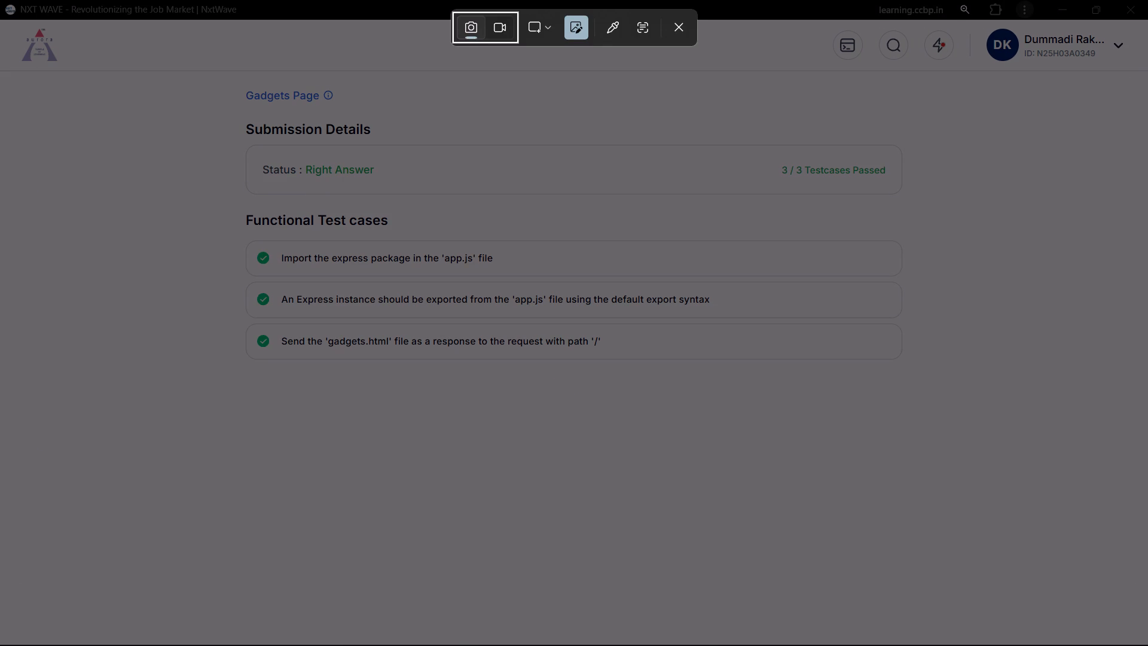
pyautogui.moveTo(0, 1); pyautogui.dragTo(1147, 645)
pyautogui.hotkey('ctrl', 'v')
pyautogui.hotkey('ctrl', 'c')
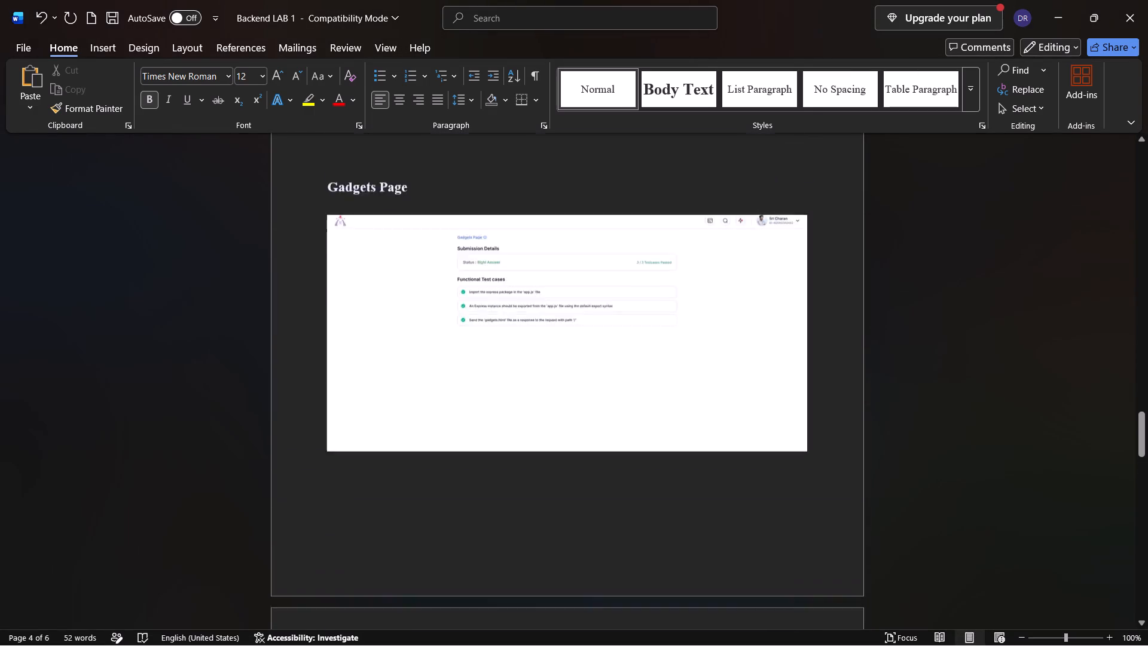
# In the Word report, replace the old submission screenshot under "Gadgets Page" with the captured page, on a new line below the heading.
pyautogui.click(680, 452)
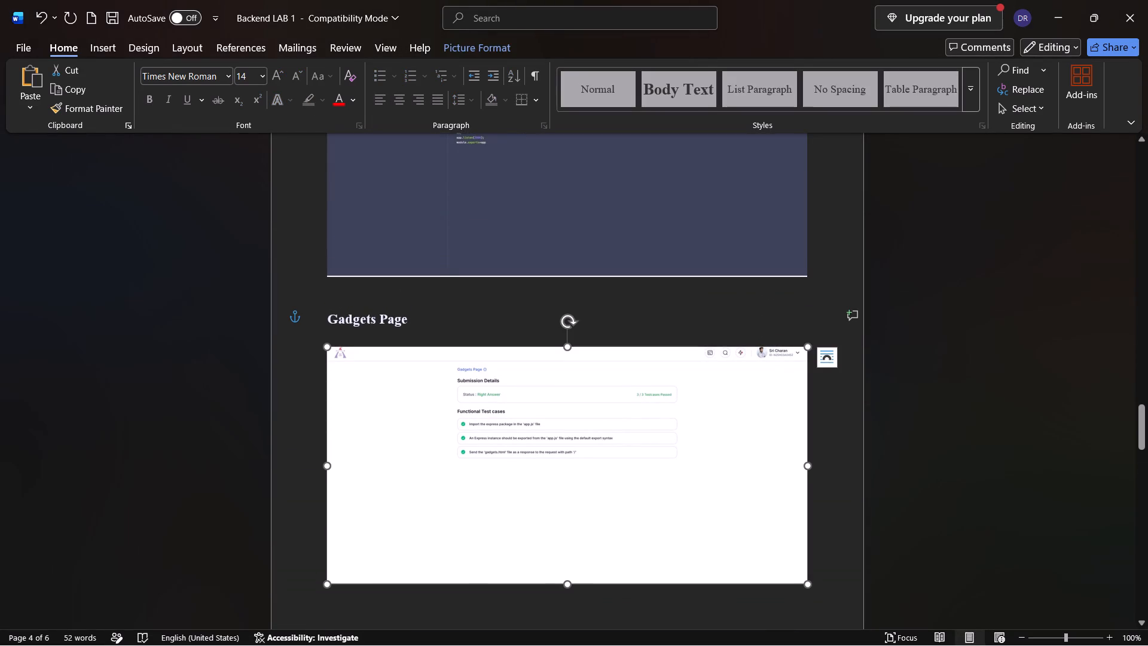
pyautogui.press('BackSpace')
pyautogui.press('Right')
pyautogui.press('Right')
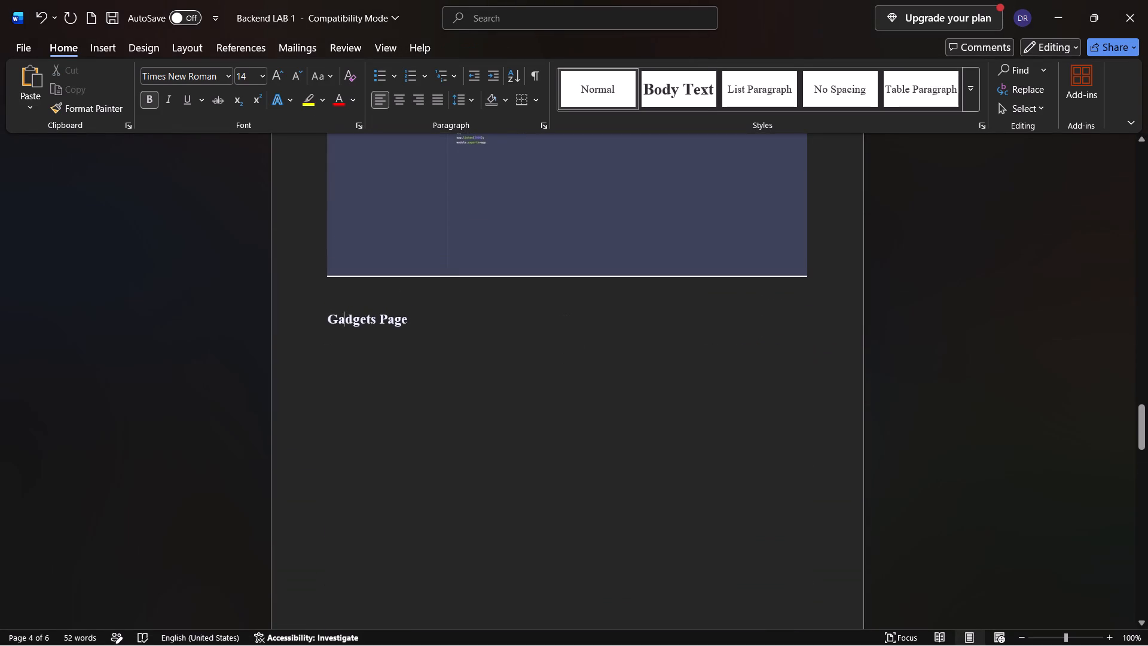
pyautogui.press('Right')
pyautogui.press('Right')
pyautogui.press('Right')
pyautogui.press('Right')
pyautogui.press('Right')
pyautogui.press('Right')
pyautogui.press('Right')
pyautogui.press('Right')
pyautogui.press('Right')
pyautogui.press('Right')
pyautogui.press('Right')
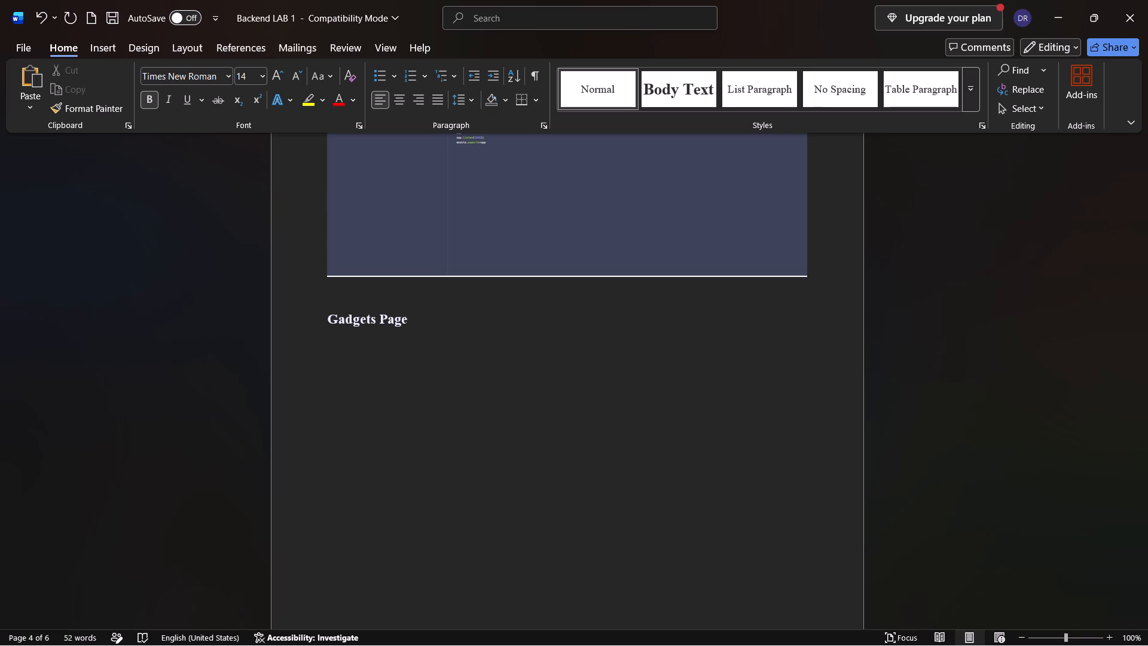
pyautogui.press('Return')
pyautogui.hotkey('ctrl', 'v')
# In the NxtWave portal, open the Right Answer submission for "Get a String", and capture and copy its full submission details page.
pyautogui.scroll(-1, 680, 452)
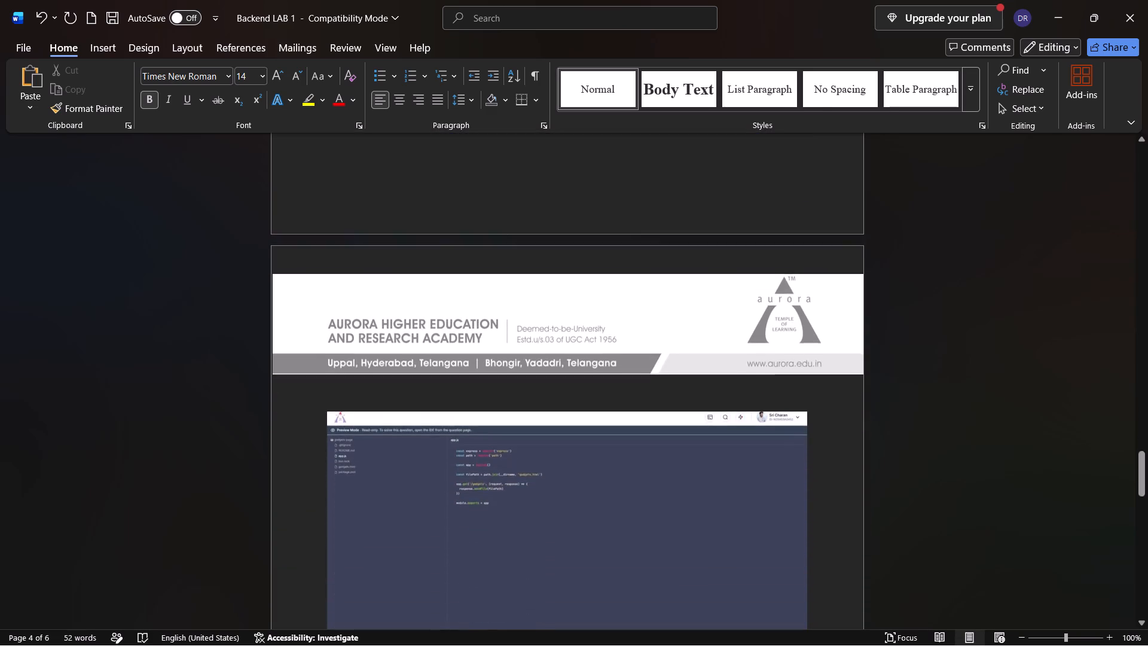
pyautogui.scroll(-1, 680, 452)
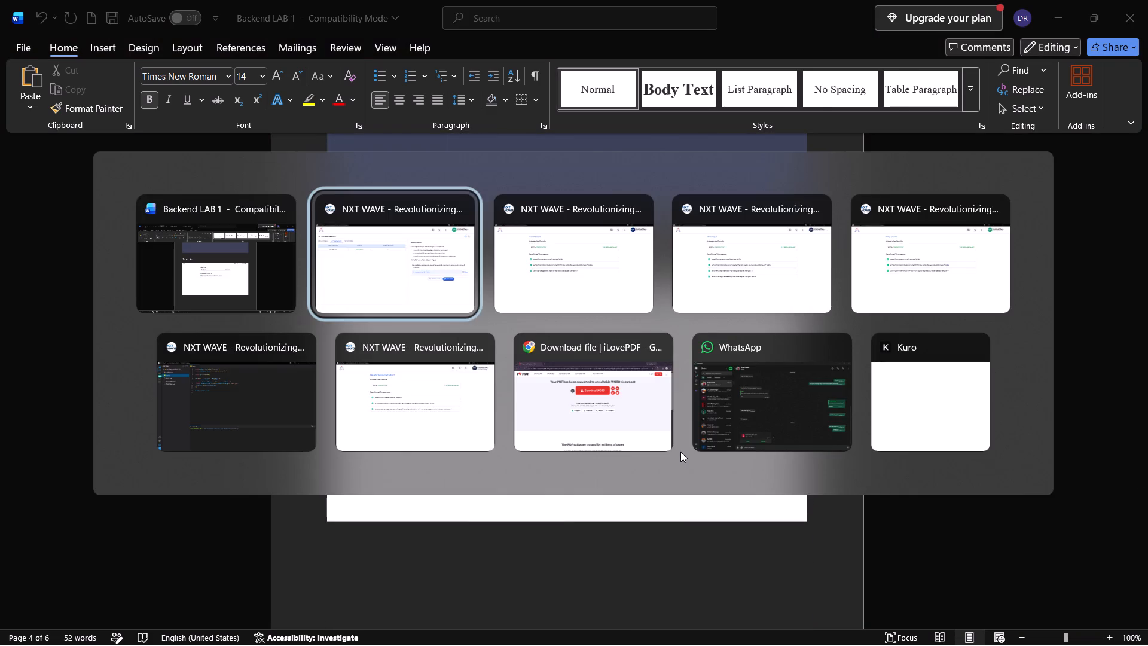
pyautogui.click(29, 90)
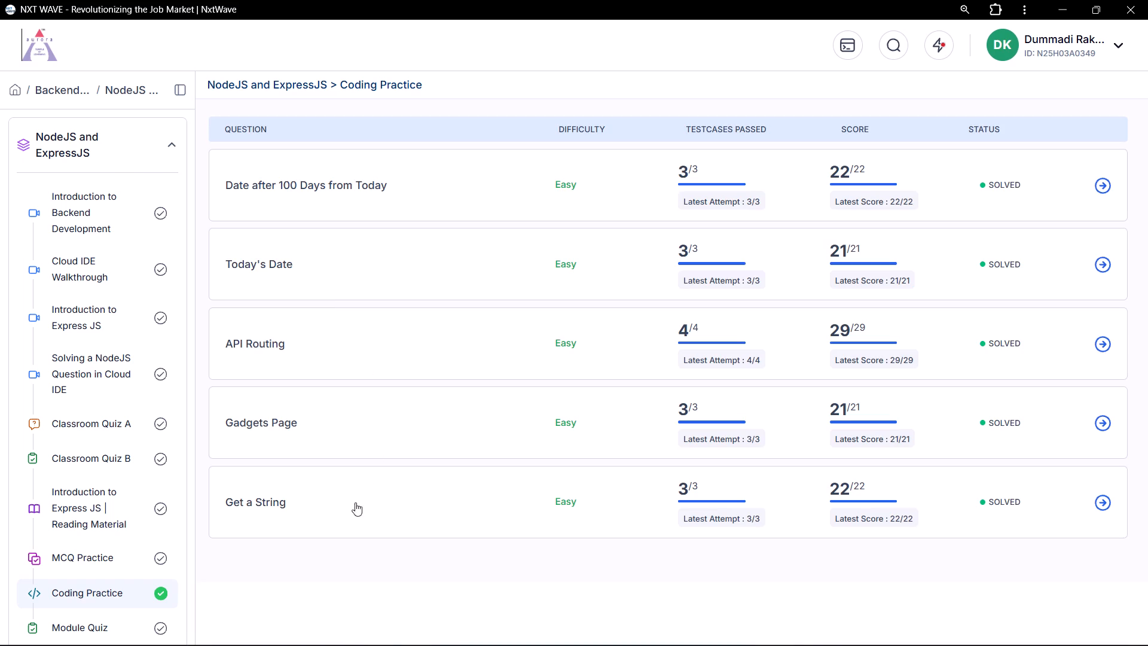
pyautogui.click(350, 508)
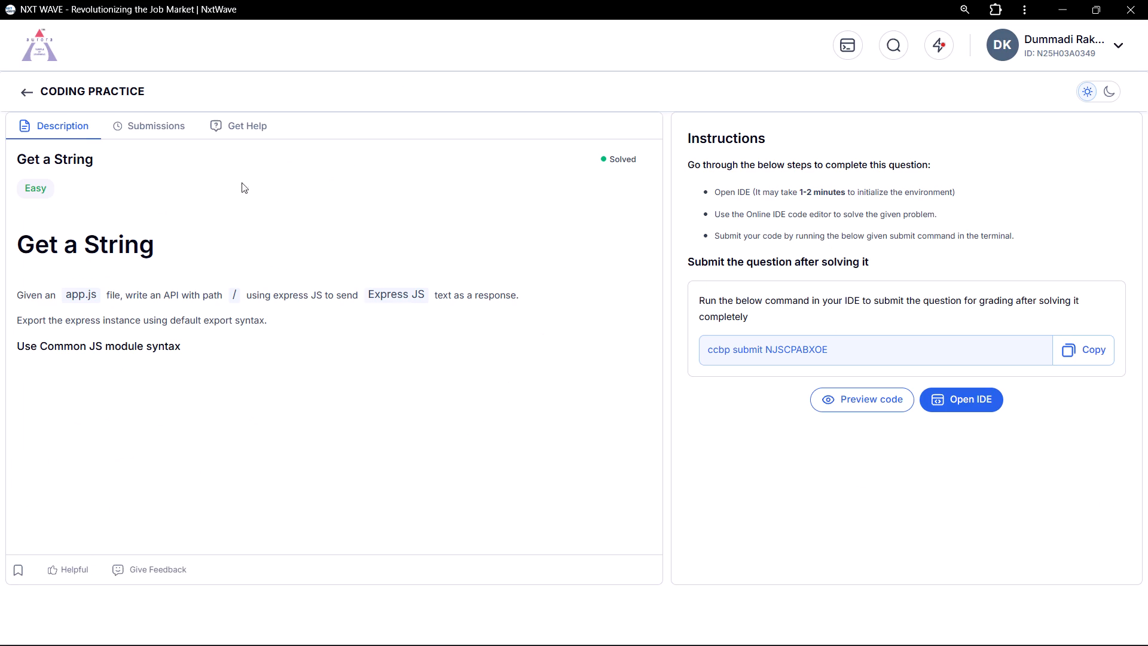
pyautogui.click(157, 122)
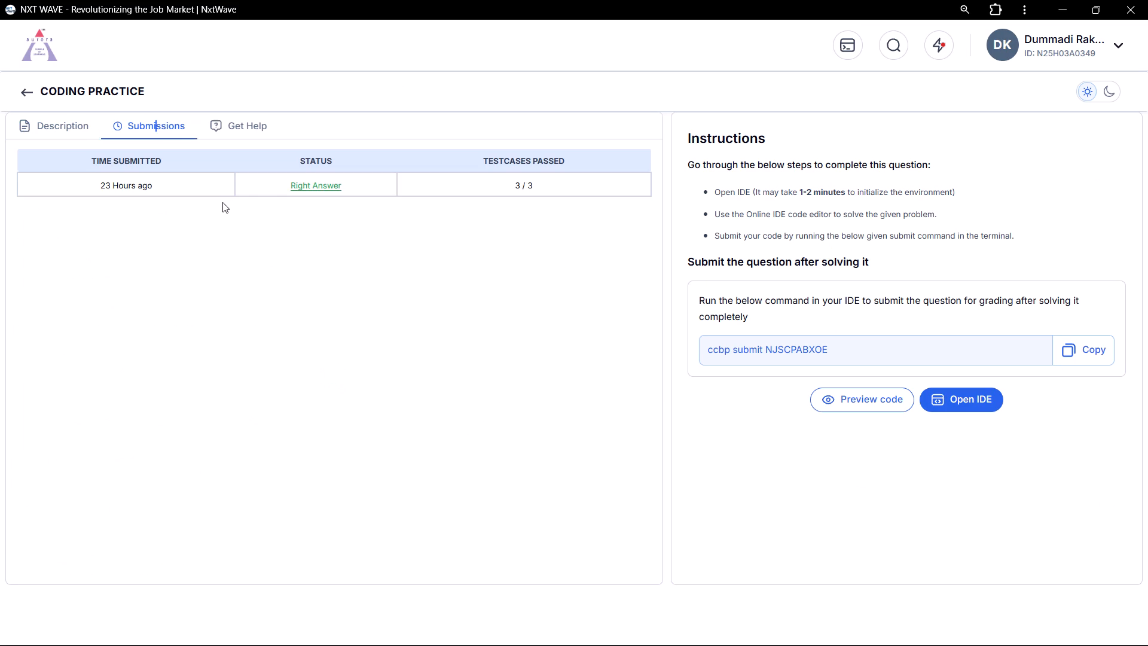
pyautogui.click(311, 188)
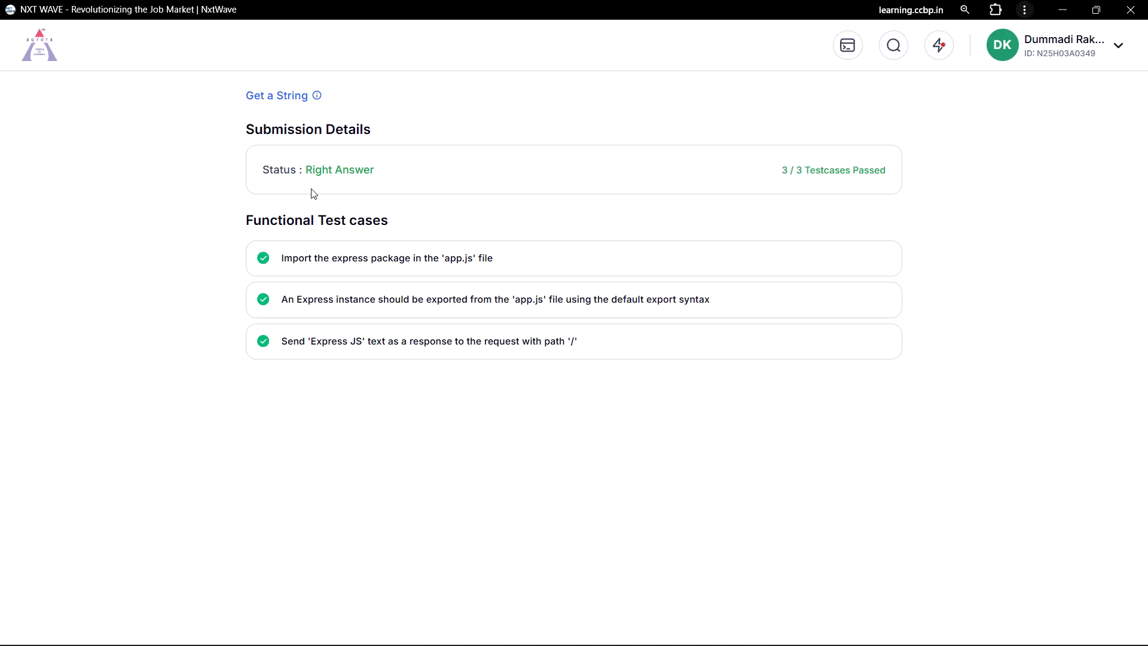
pyautogui.press('Print')
pyautogui.moveTo(0, 5); pyautogui.dragTo(99, 74)
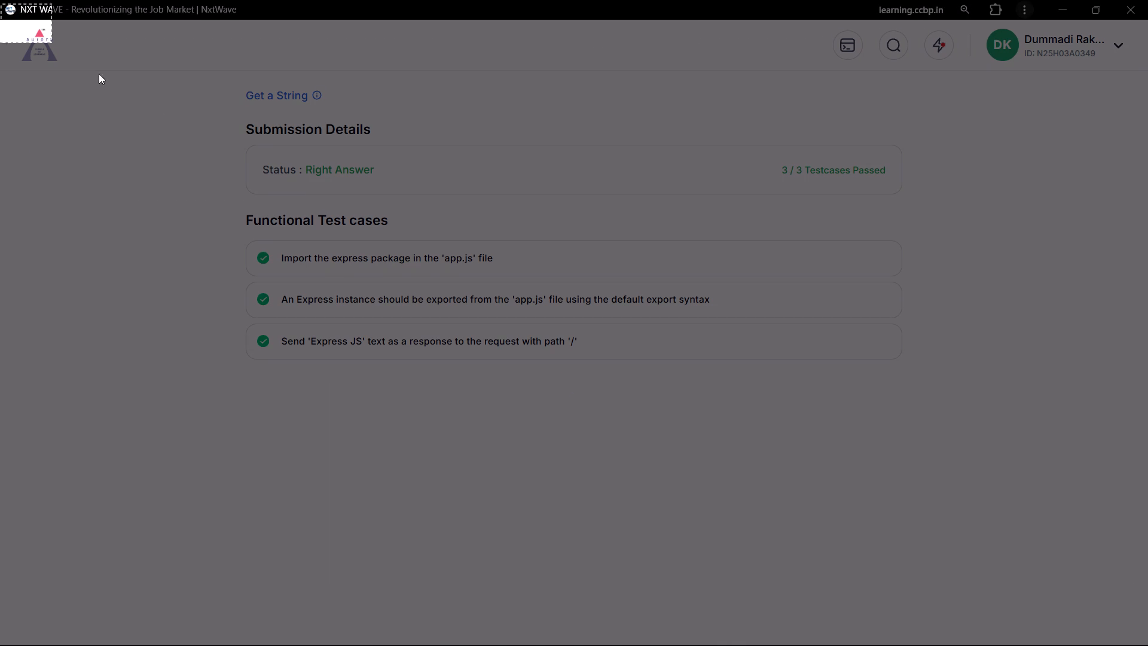
pyautogui.moveTo(99, 74); pyautogui.dragTo(1143, 642)
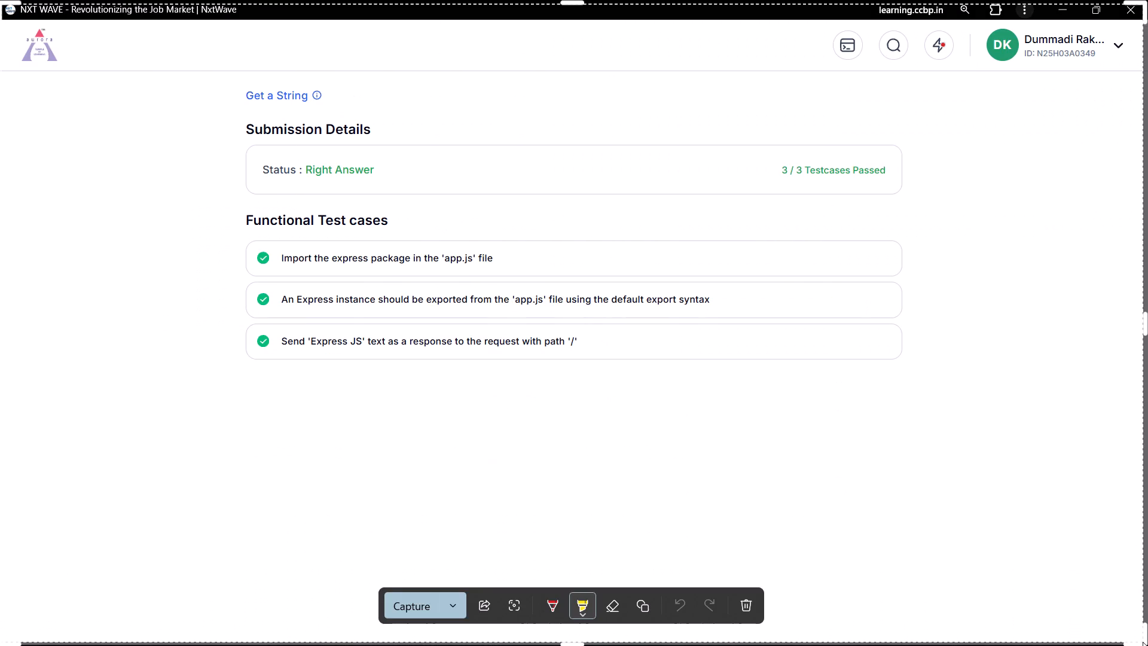
pyautogui.hotkey('ctrl', 'c')
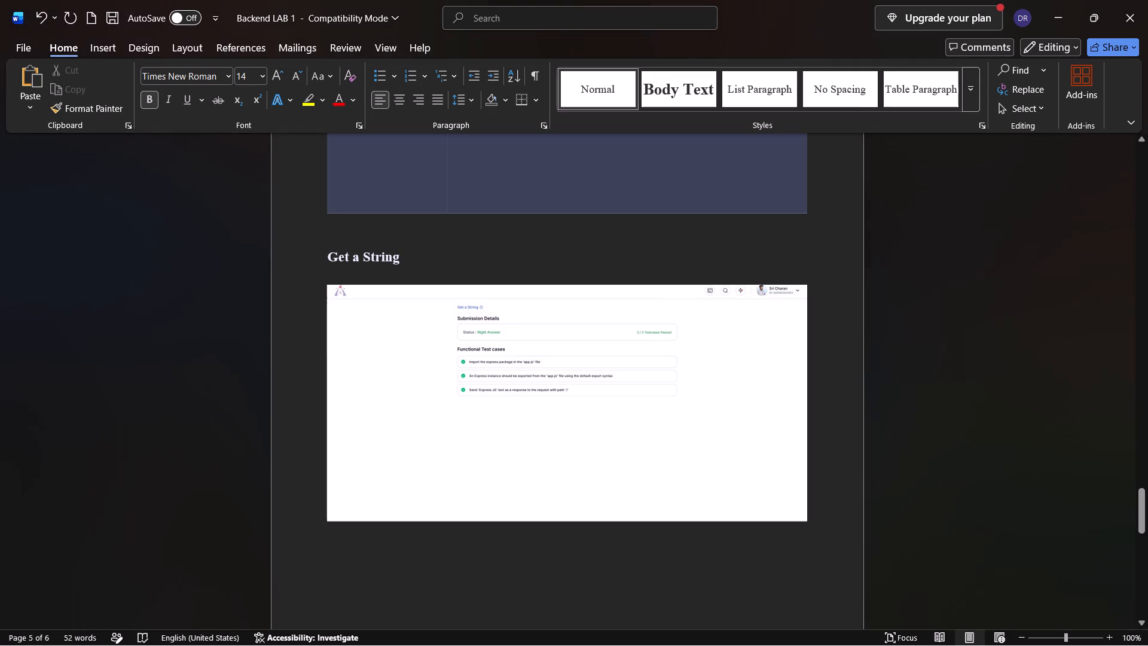
# In the Word report, replace the old submission screenshot under "Get a String" with the captured page, on a new line below the heading.
pyautogui.click(704, 478)
pyautogui.press('BackSpace')
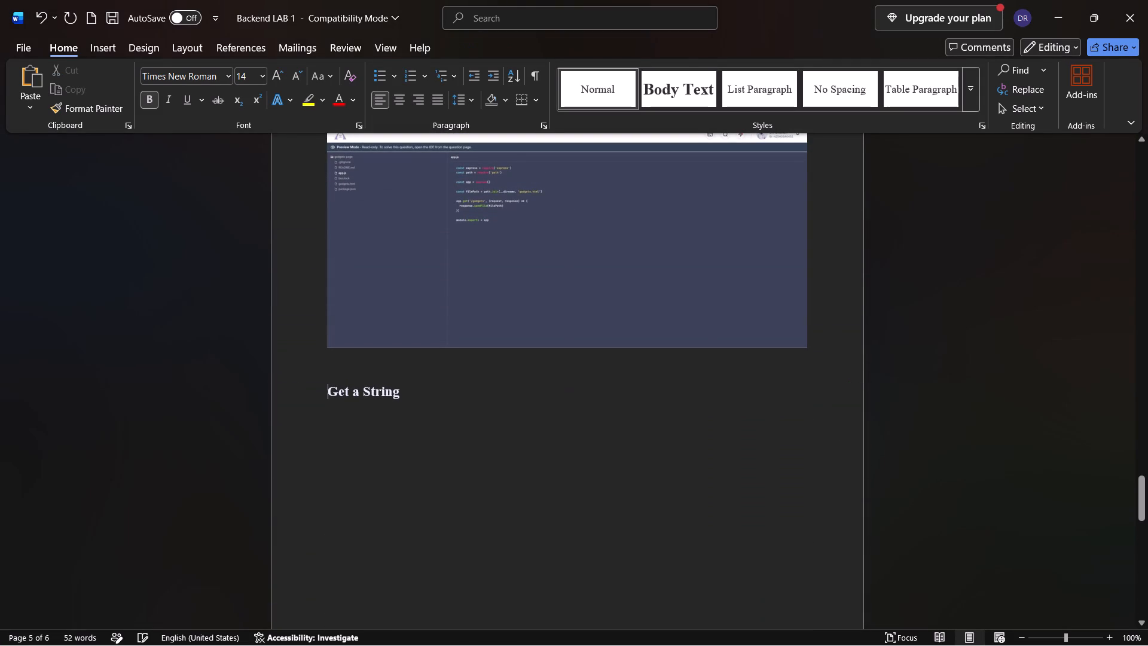
pyautogui.press('Right')
pyautogui.press('Right')
pyautogui.press('Right')
pyautogui.press('Right')
pyautogui.press('Right')
pyautogui.press('Right')
pyautogui.press('Right')
pyautogui.press('Right')
pyautogui.press('Right')
pyautogui.press('Right')
pyautogui.press('Right')
pyautogui.press('Right')
pyautogui.press('Right')
pyautogui.press('Return')
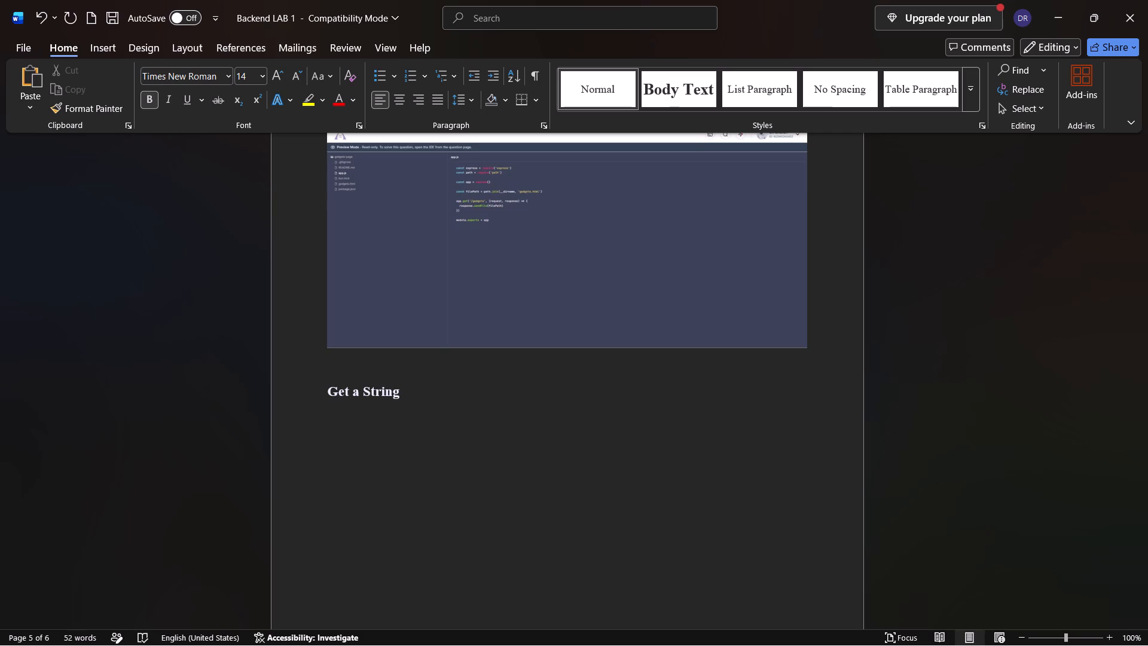
pyautogui.hotkey('ctrl', 'v')
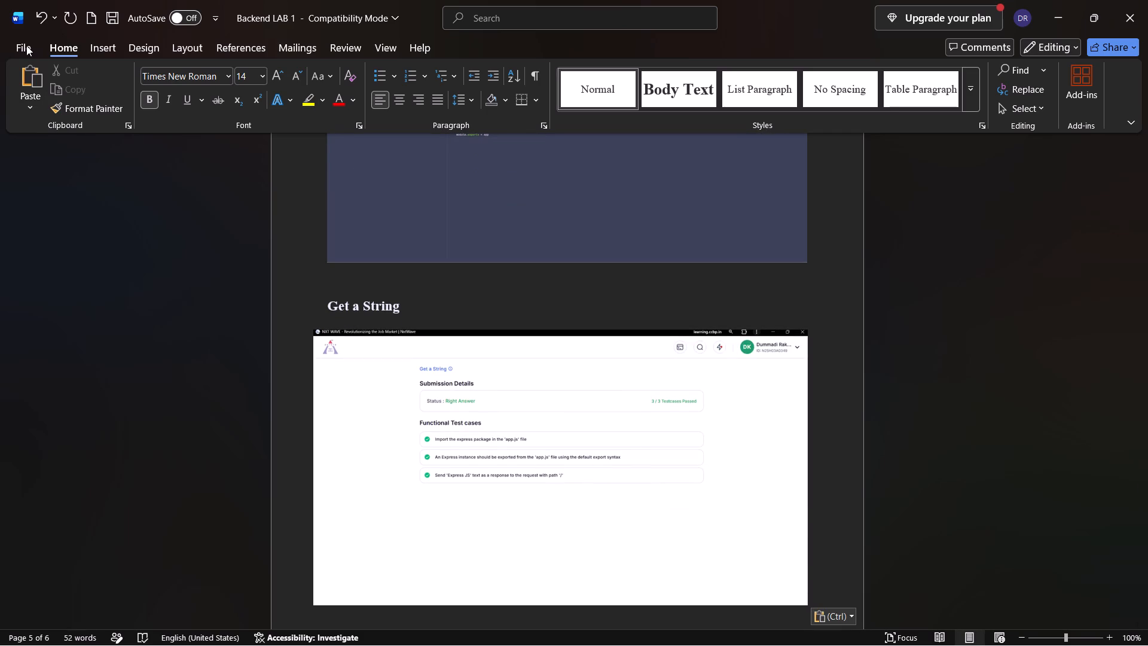
# Export the report as the PDF "Backend LAB 1" in the Desktop's c++ folder, replacing the existing file.
pyautogui.click(26, 45)
pyautogui.click(86, 330)
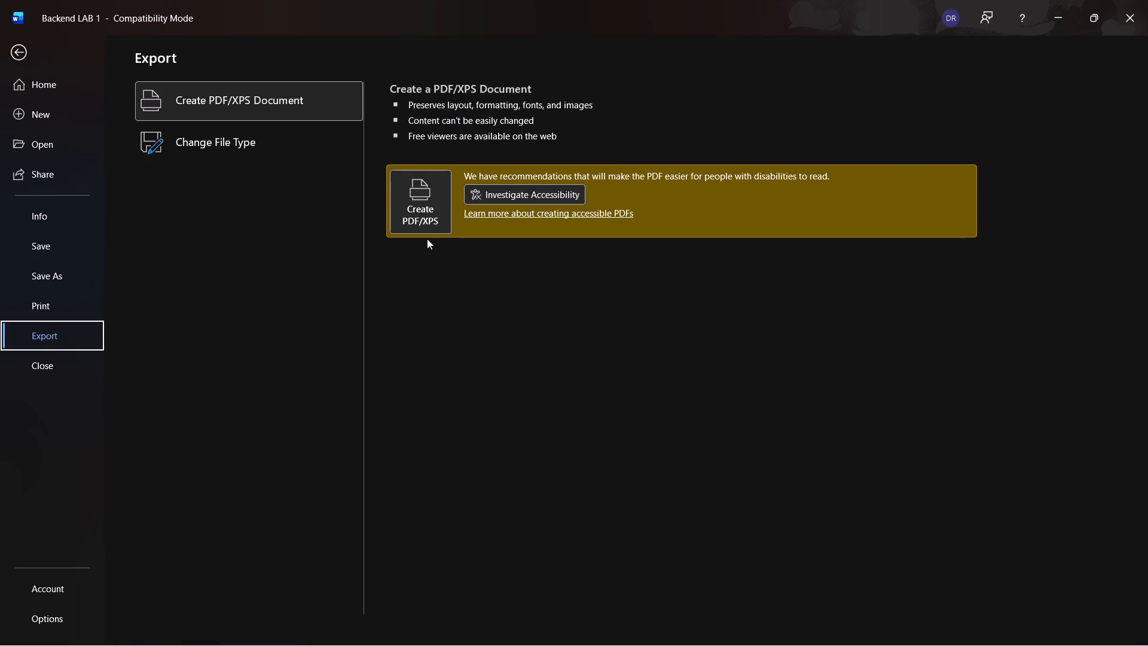
pyautogui.click(420, 215)
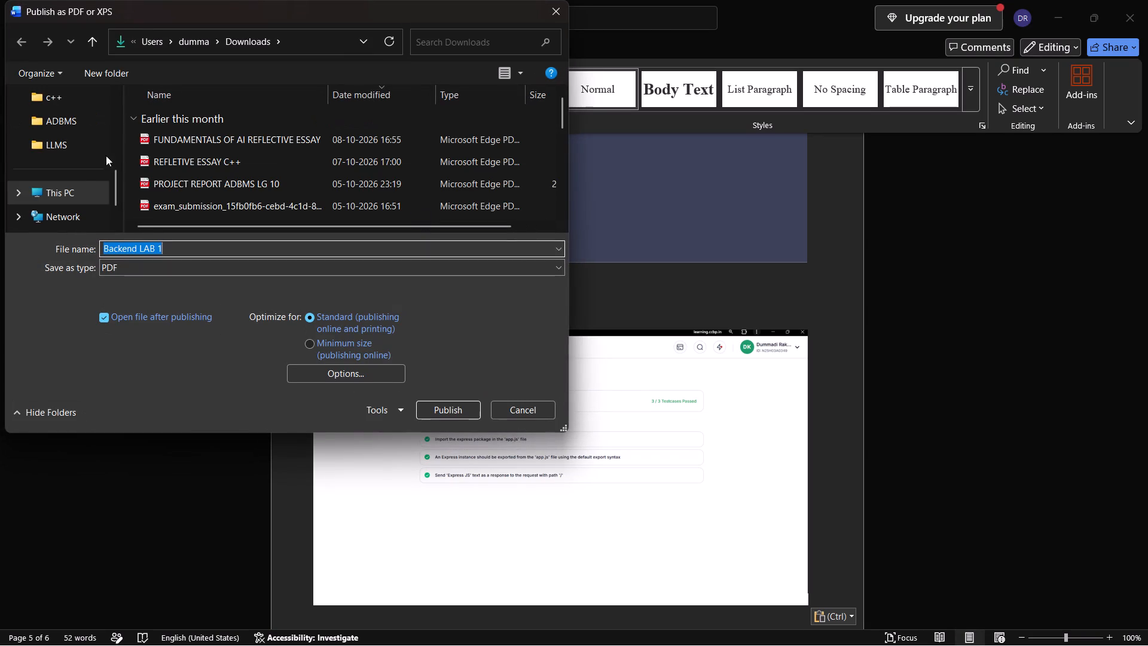
pyautogui.click(51, 104)
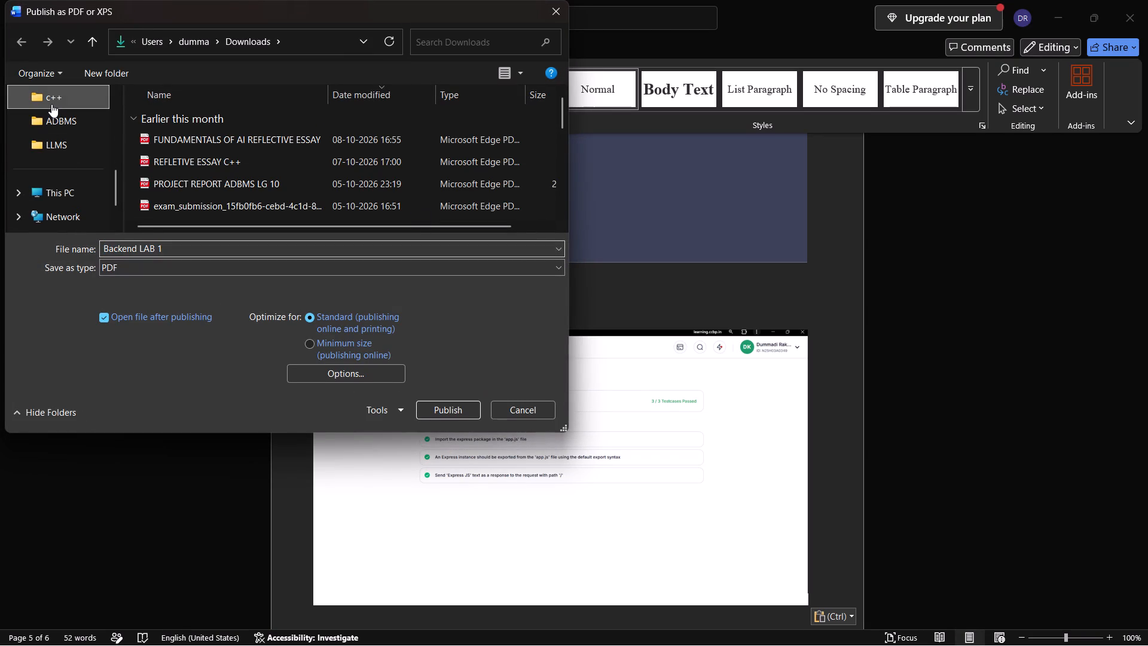
pyautogui.click(451, 405)
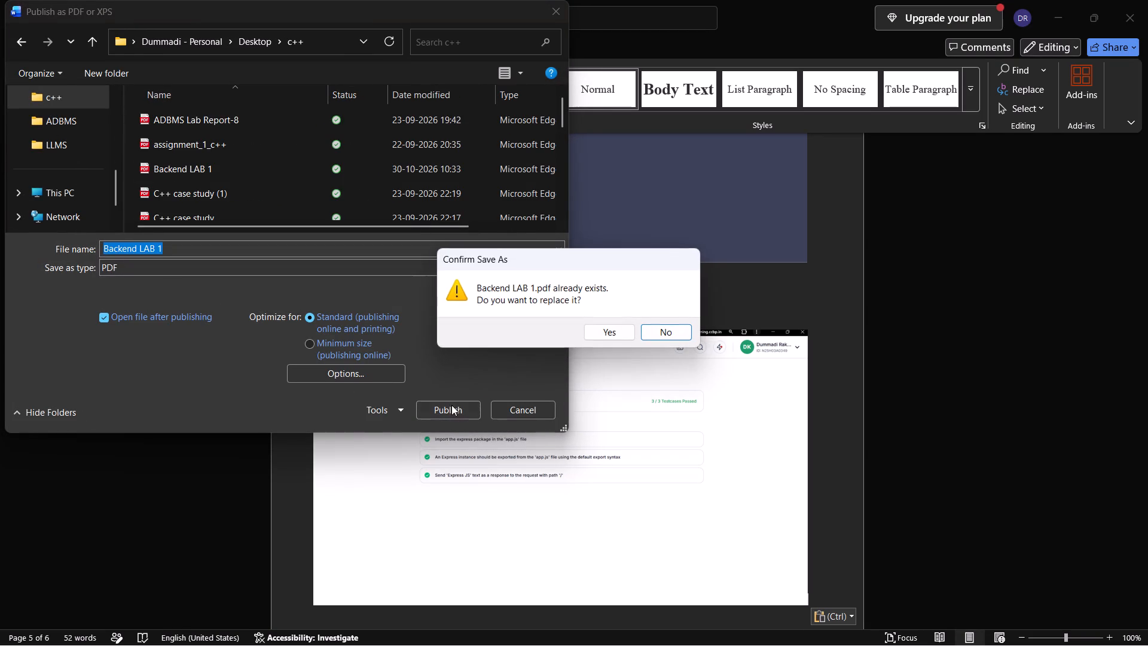
pyautogui.click(618, 327)
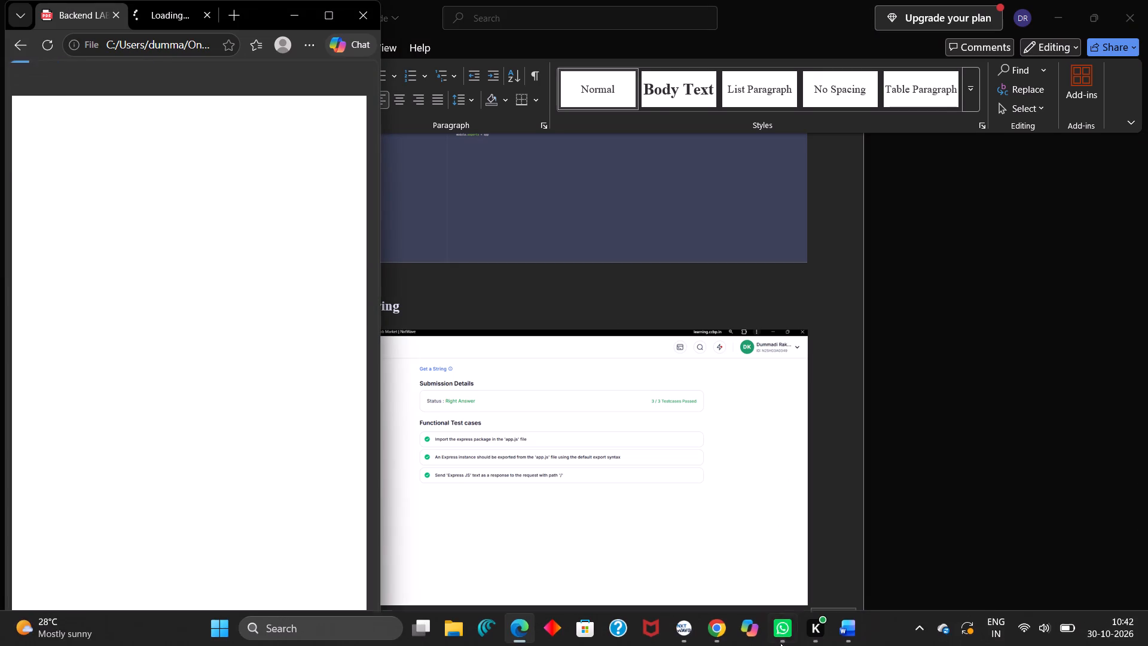
# Look through the pages of the exported Backend LAB 1 PDF to check the exercise captures, and close it.
pyautogui.scroll(-5, 229, 359)
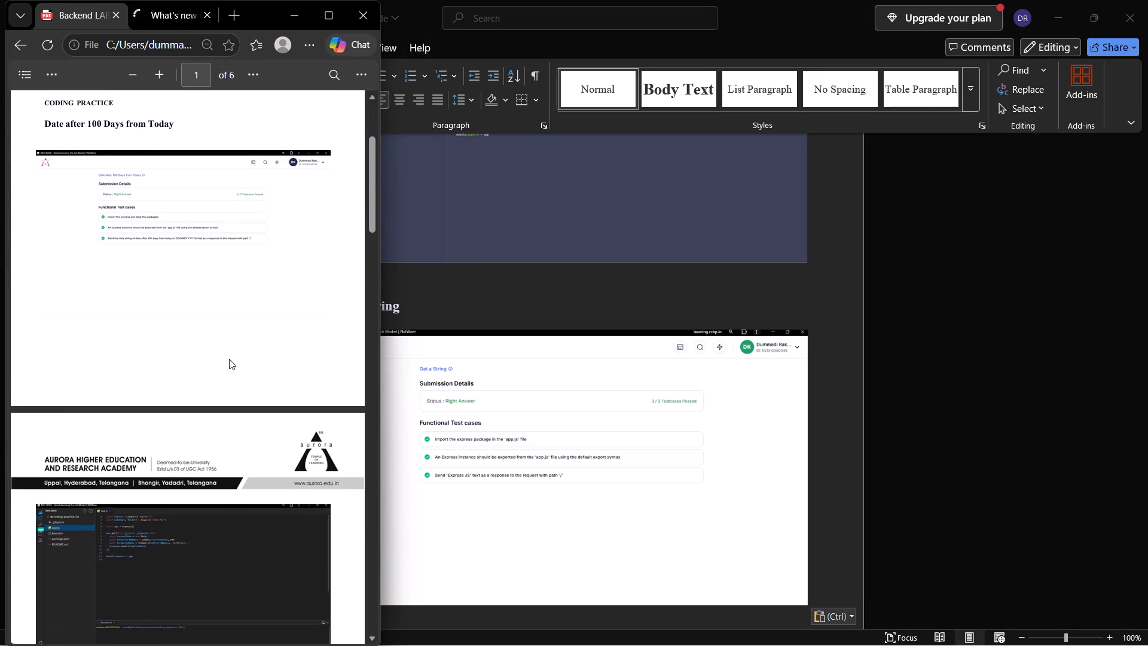
pyautogui.scroll(-12, 229, 359)
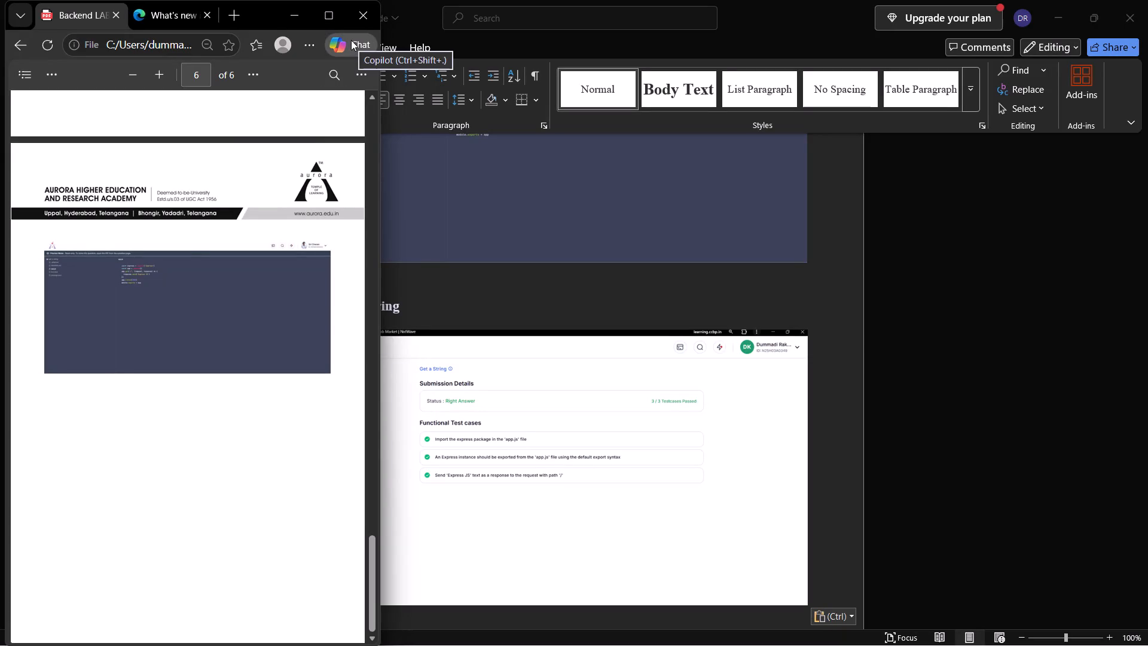
pyautogui.scroll(3, 268, 251)
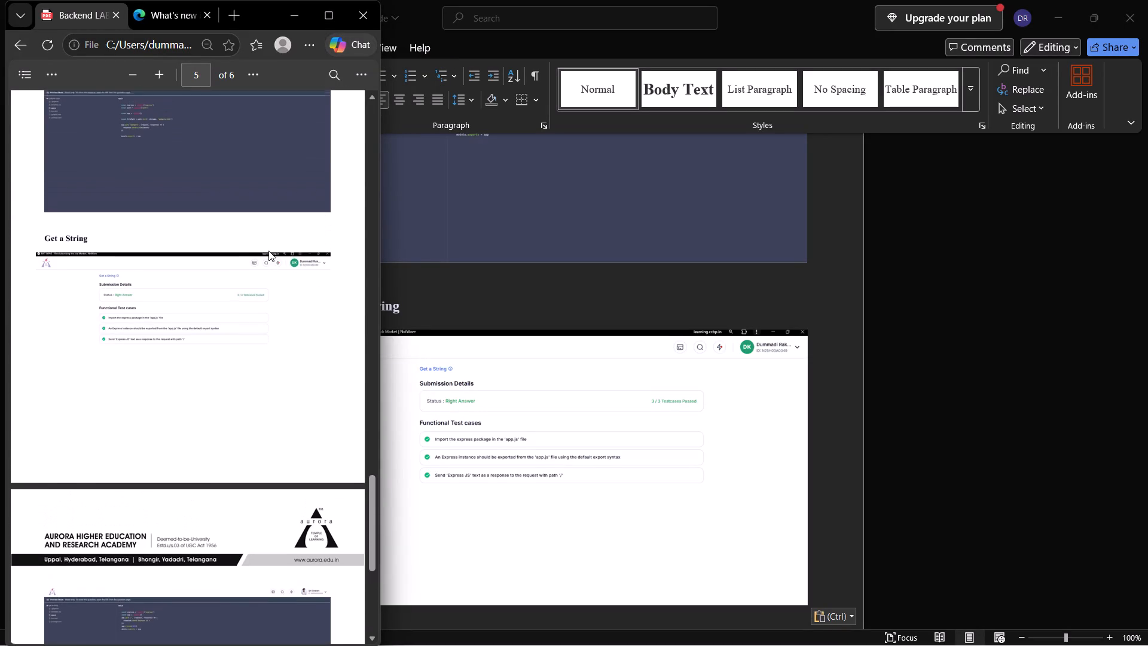
pyautogui.scroll(3, 268, 251)
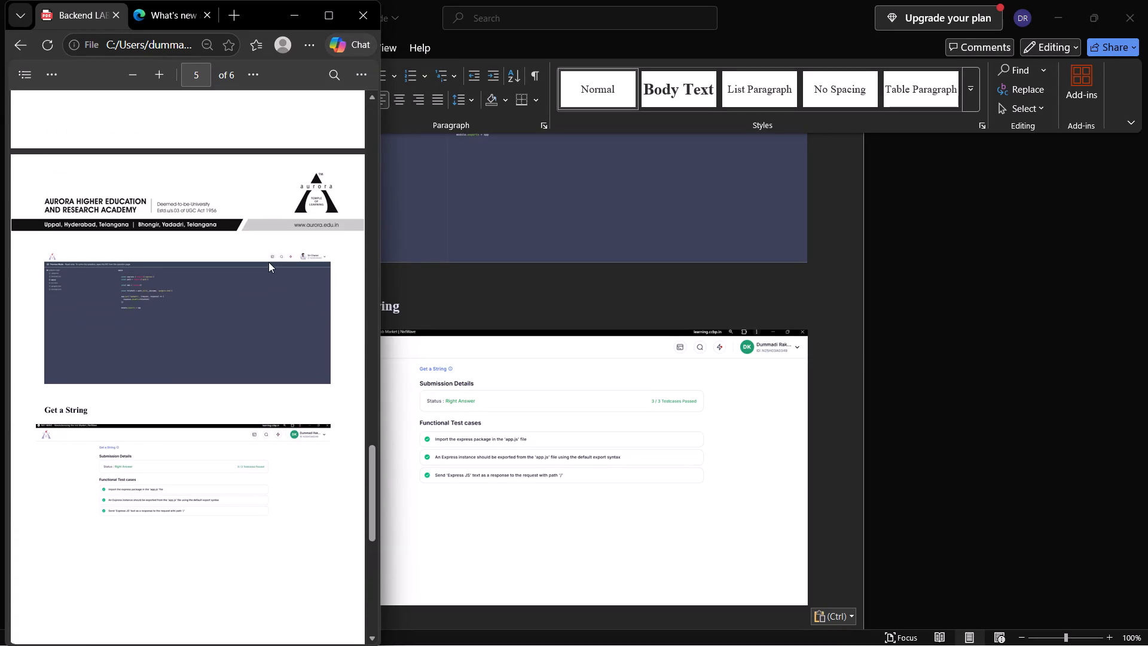
pyautogui.scroll(3, 268, 268)
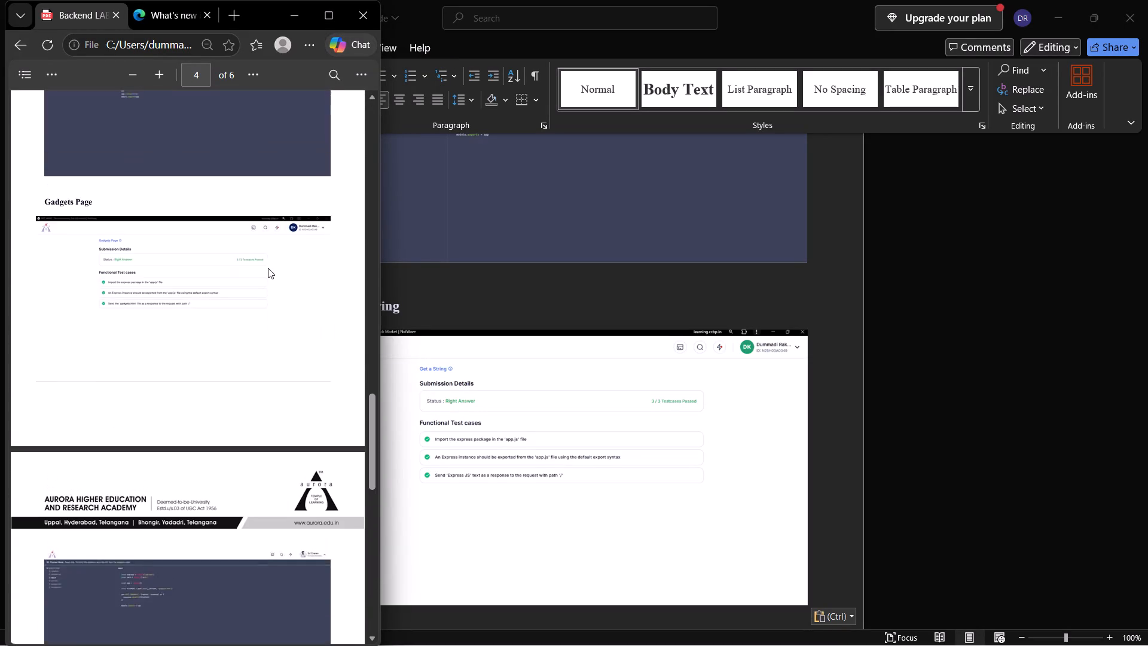
pyautogui.scroll(1, 268, 268)
pyautogui.click(361, 15)
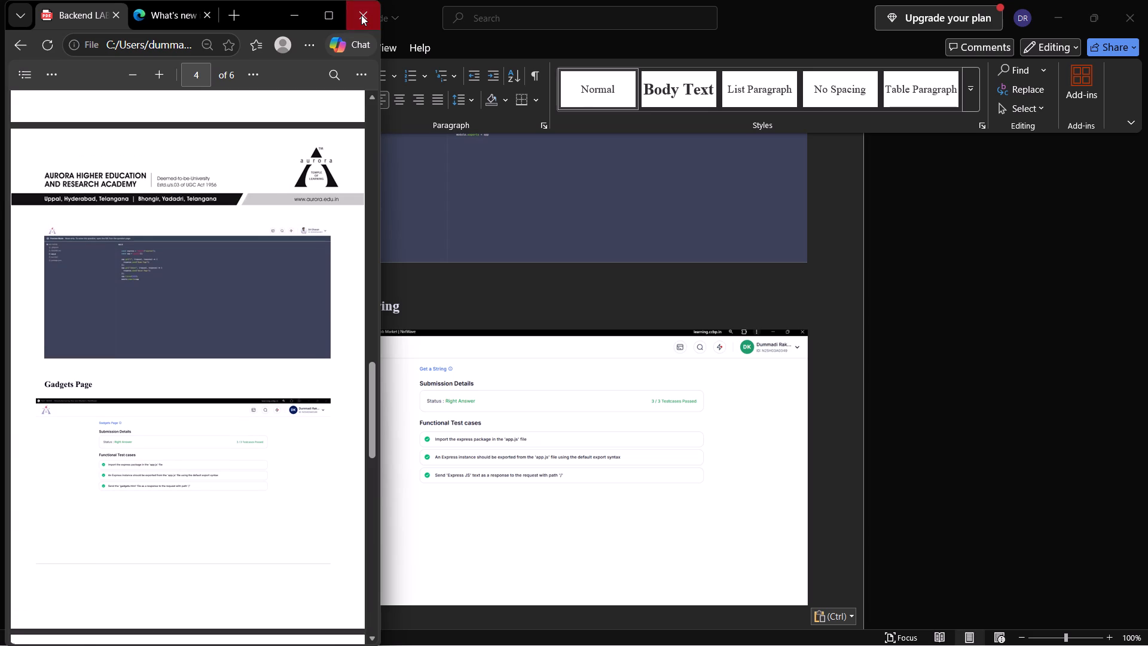
# In the Word report, review the submission and code screenshots through to the old code screenshot for "Today's Date".
pyautogui.press('F22')
pyautogui.scroll(-1, 543, 328)
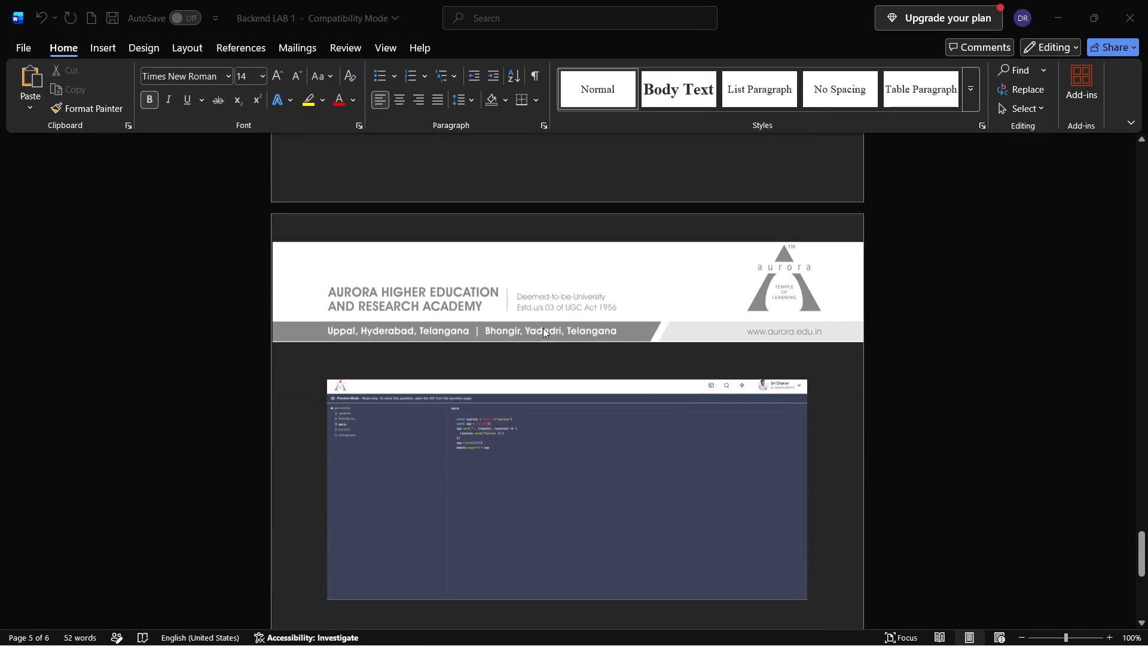
pyautogui.scroll(-1, 543, 328)
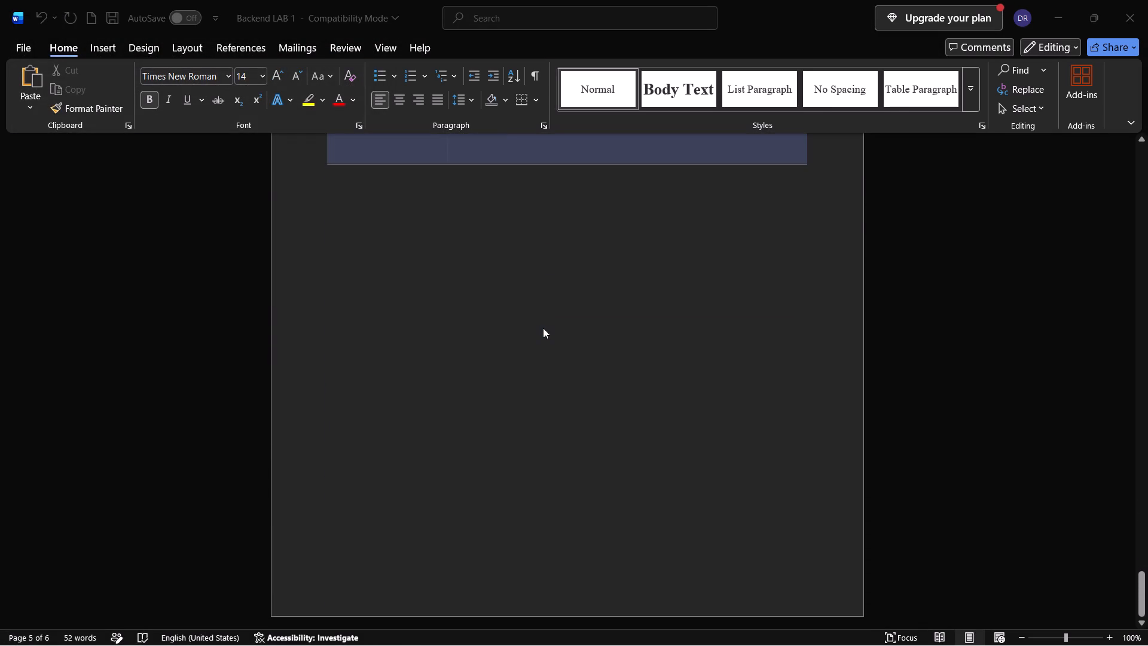
pyautogui.scroll(-1, 543, 328)
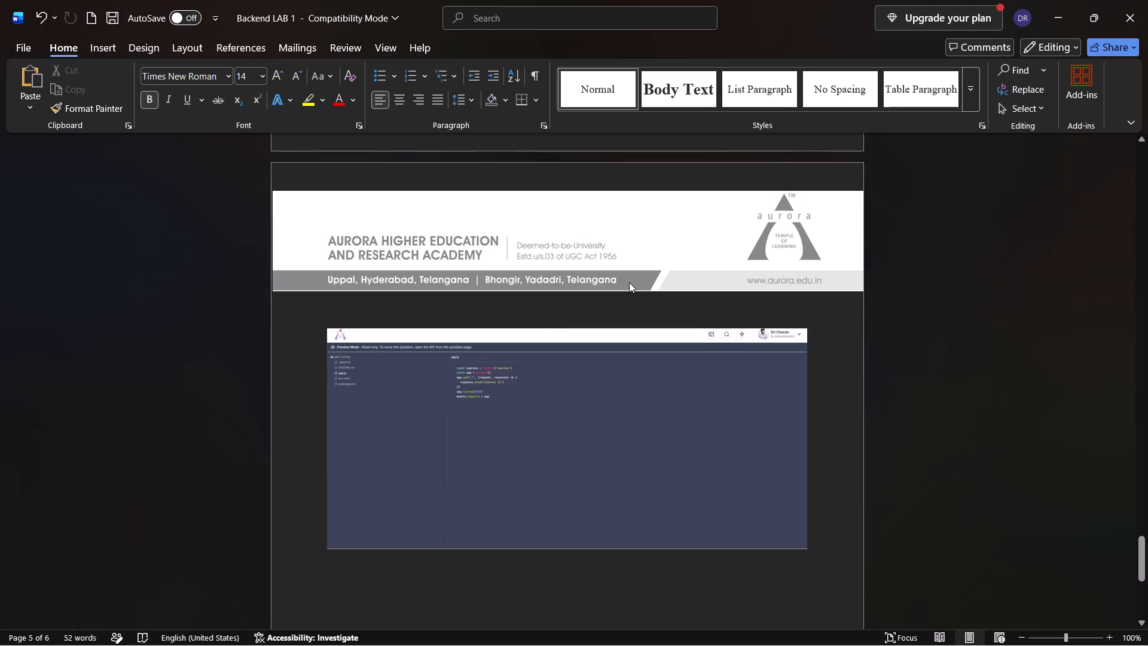
pyautogui.scroll(7, 629, 282)
pyautogui.scroll(-1, 629, 282)
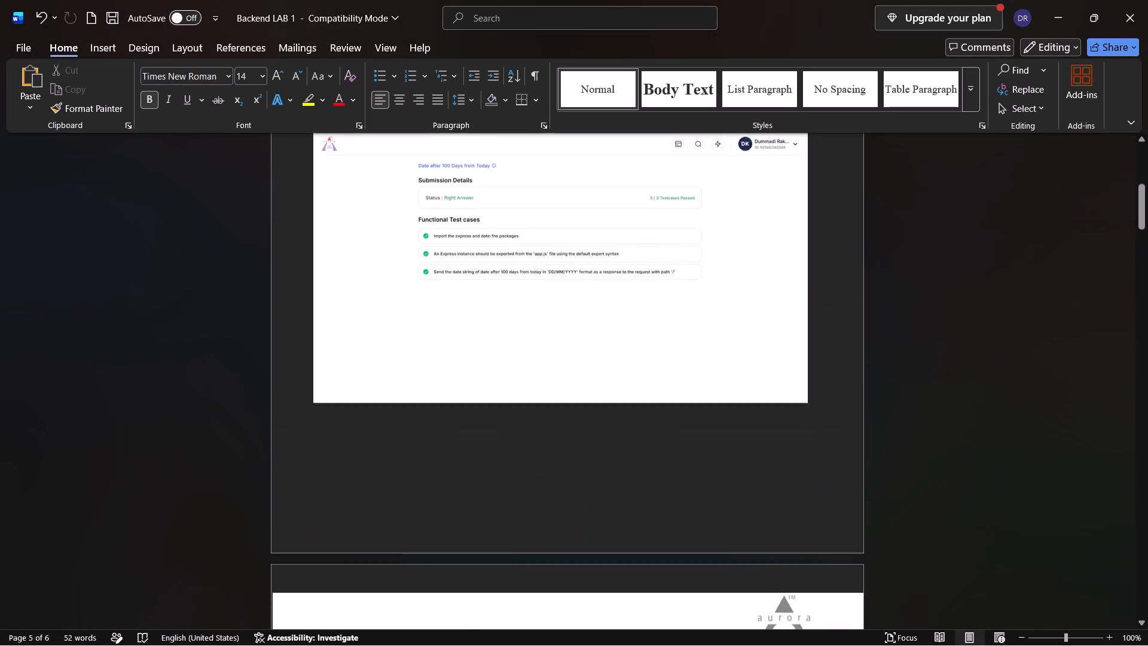
pyautogui.scroll(-1, 629, 282)
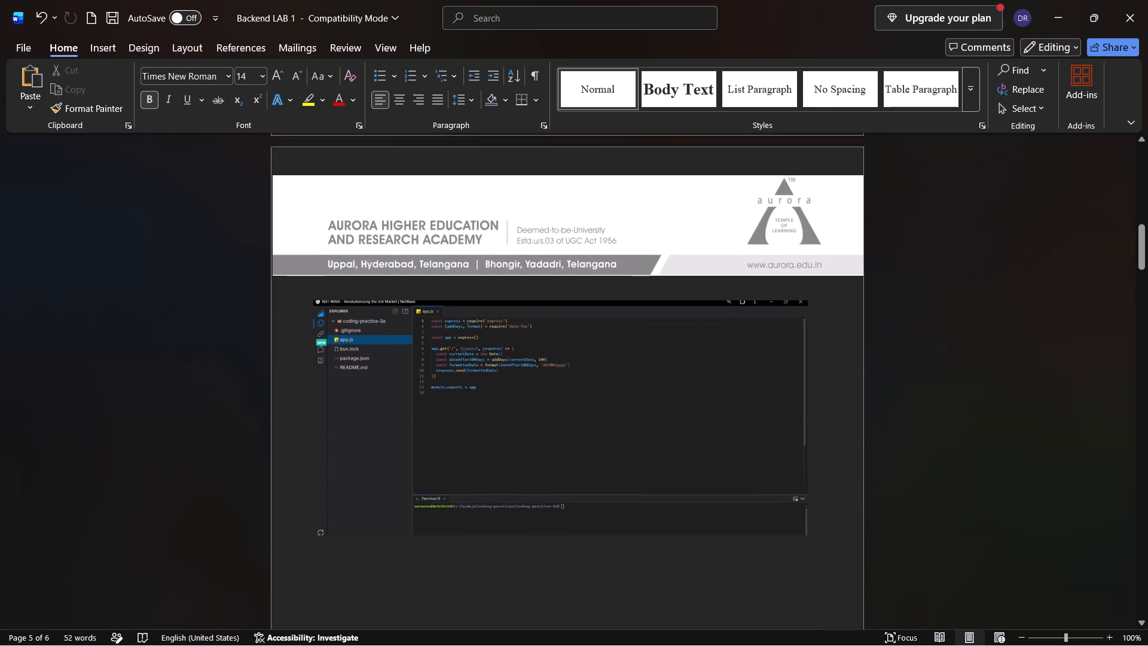
pyautogui.scroll(-1, 629, 282)
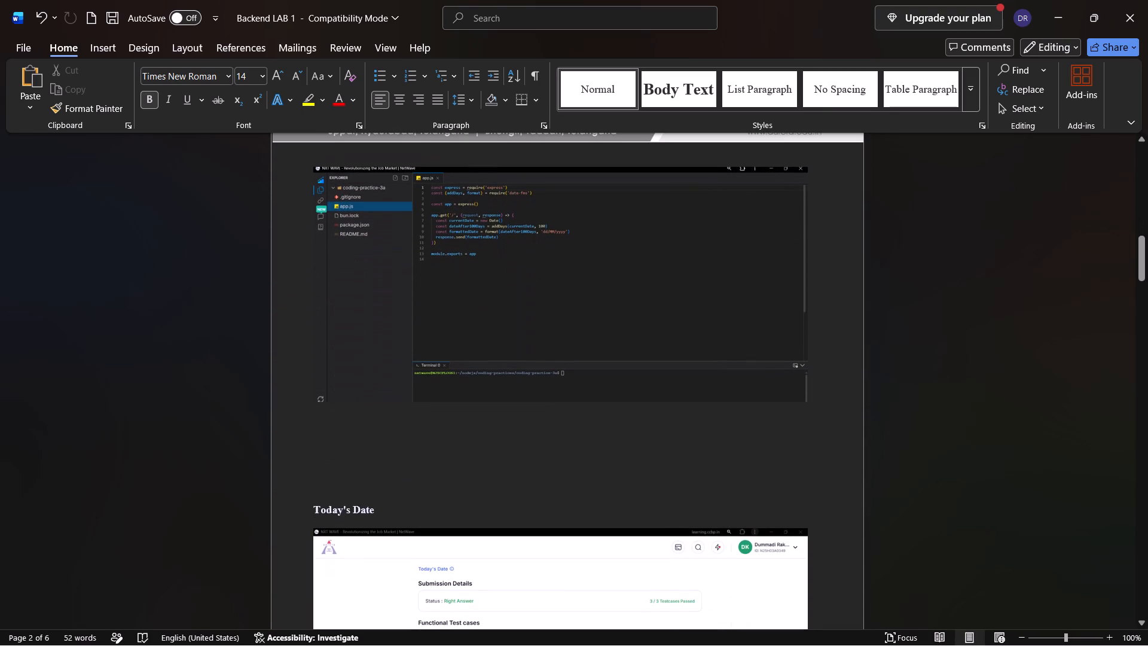
pyautogui.scroll(-1, 629, 282)
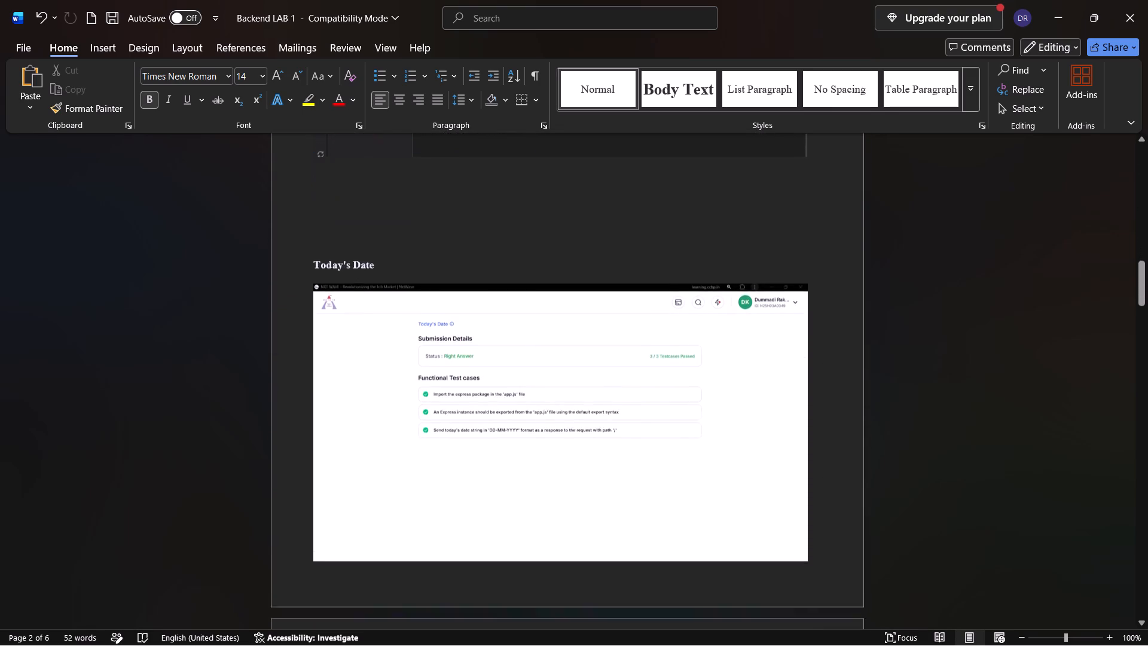
pyautogui.scroll(-1, 629, 282)
pyautogui.click(629, 282)
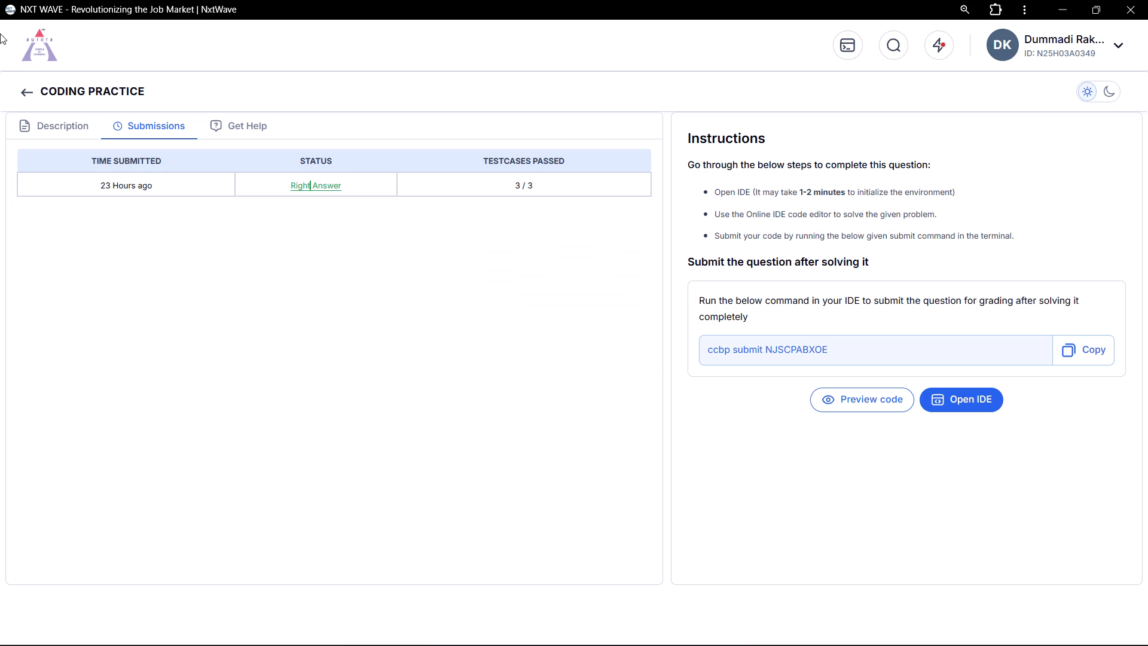
# In the NxtWave portal, leave the current exercise and open the "Today's Date" coding practice.
pyautogui.click(26, 90)
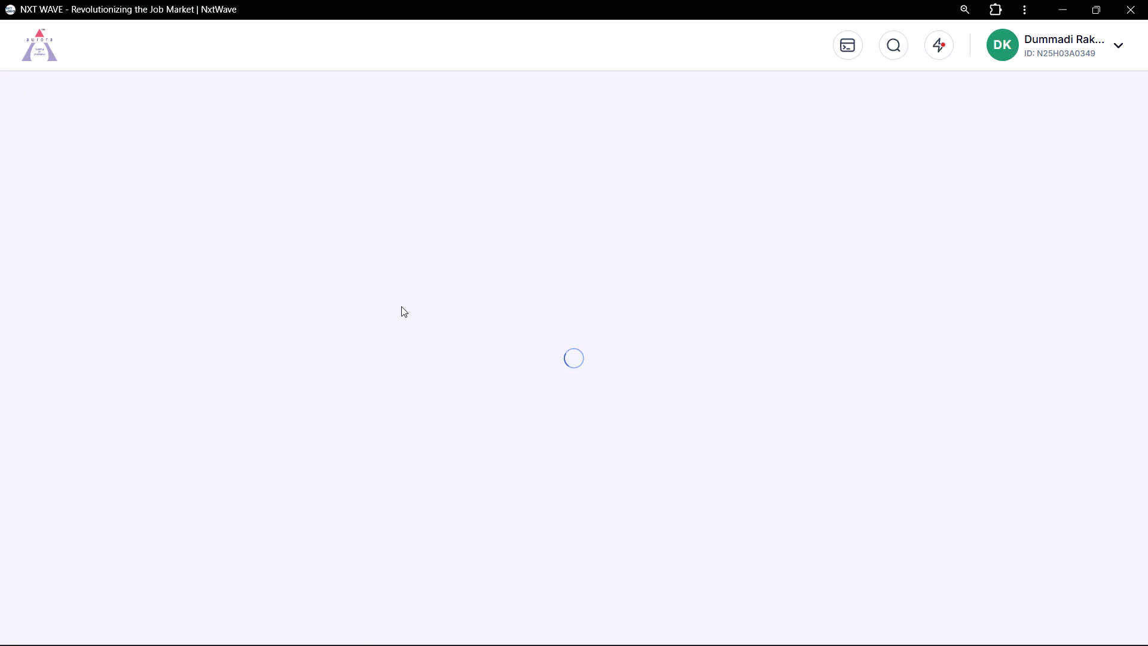
pyautogui.click(778, 272)
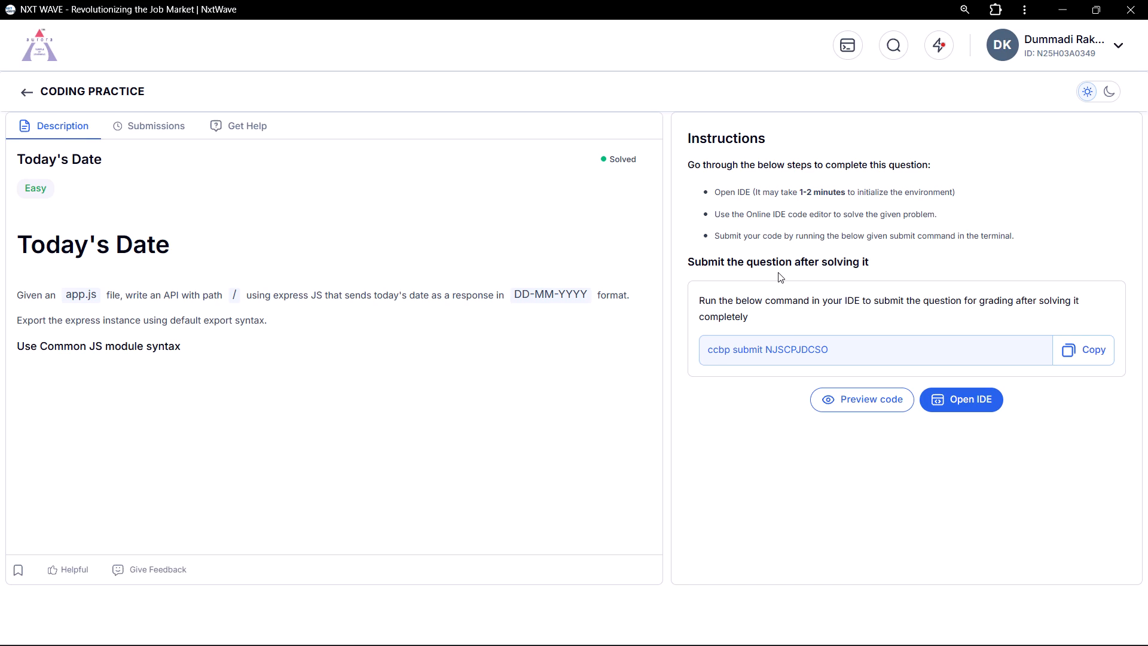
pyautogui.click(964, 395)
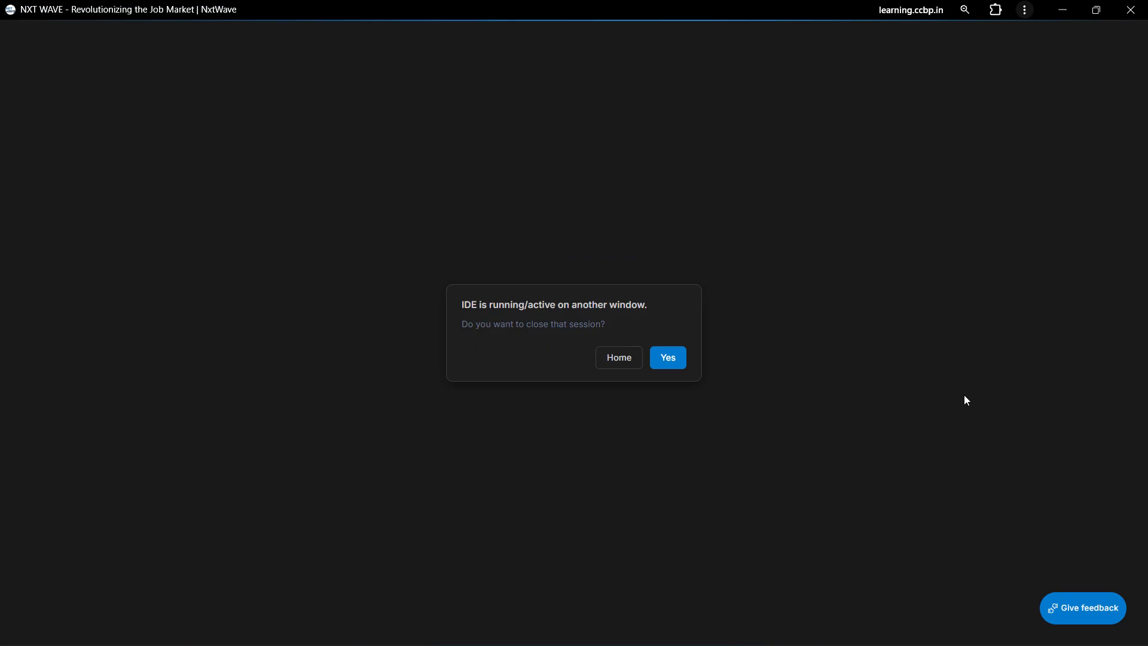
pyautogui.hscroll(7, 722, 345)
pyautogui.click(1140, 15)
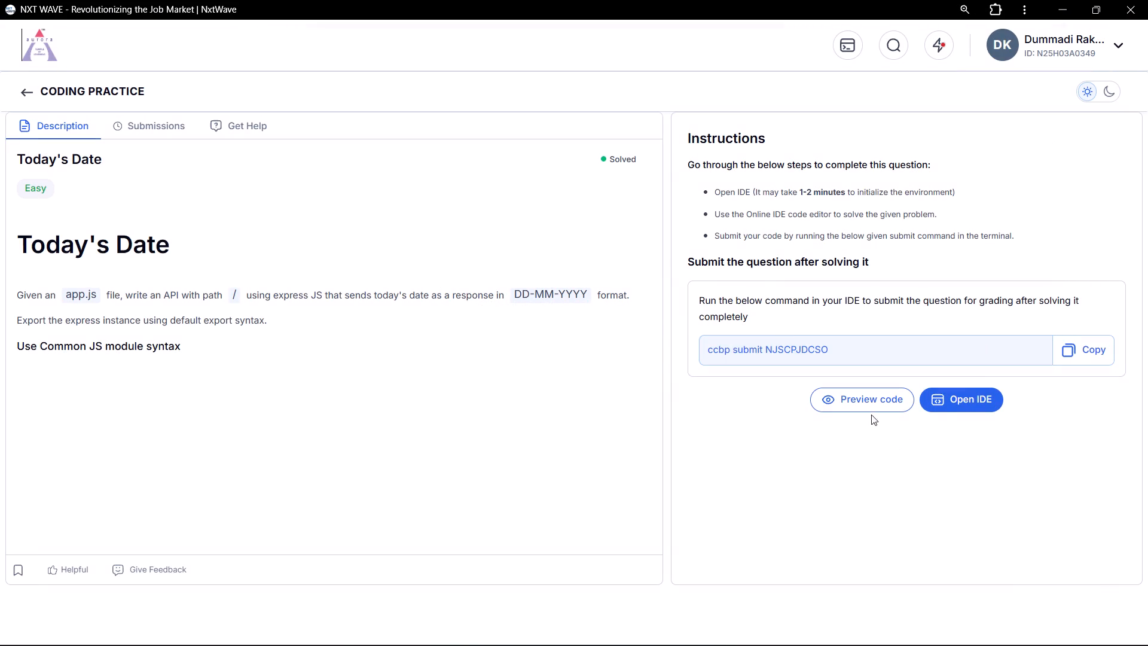
# Open the code preview for "Today's Date", and capture and copy the page from its title bar down to the code area's lower edge.
pyautogui.click(881, 394)
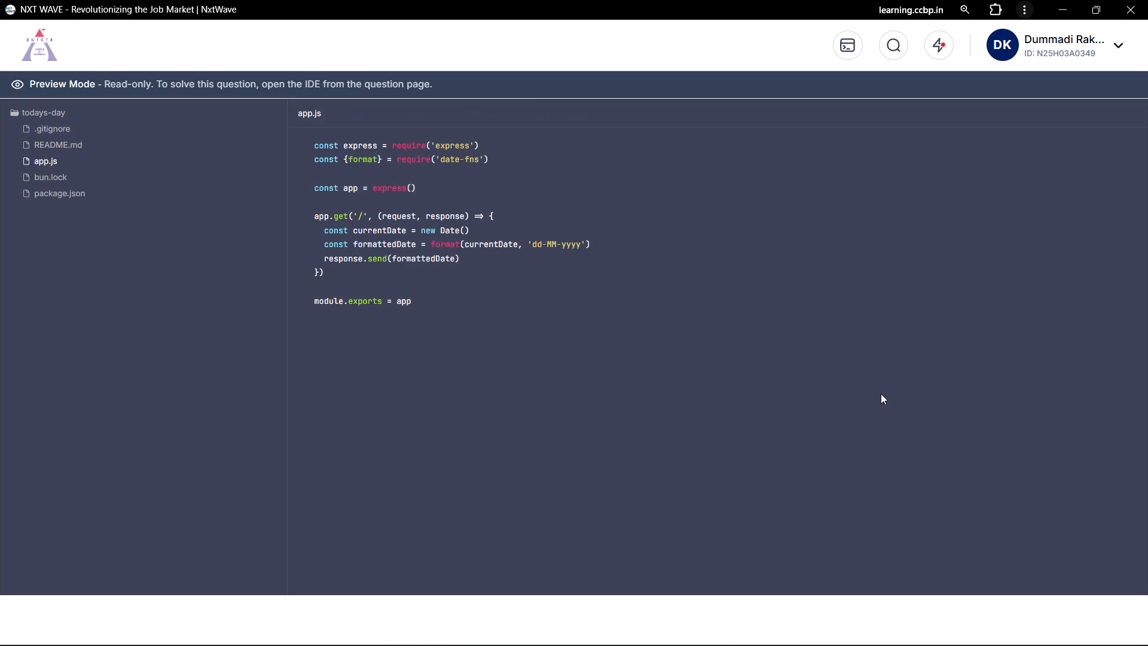
pyautogui.press('Print')
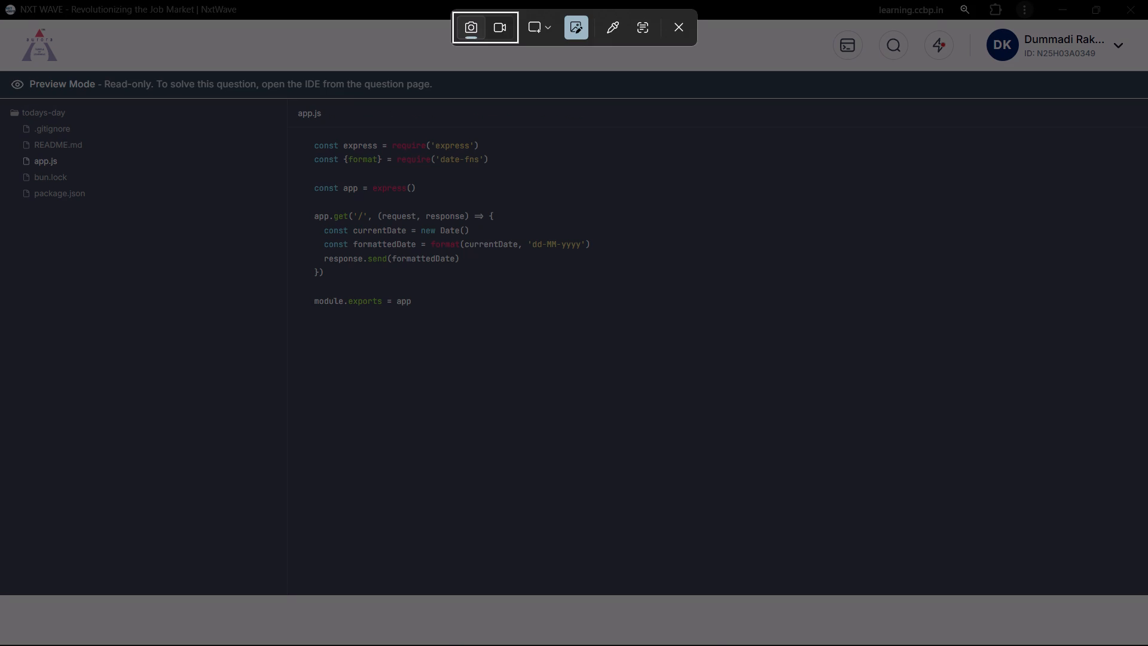
pyautogui.moveTo(0, 0); pyautogui.dragTo(1105, 461)
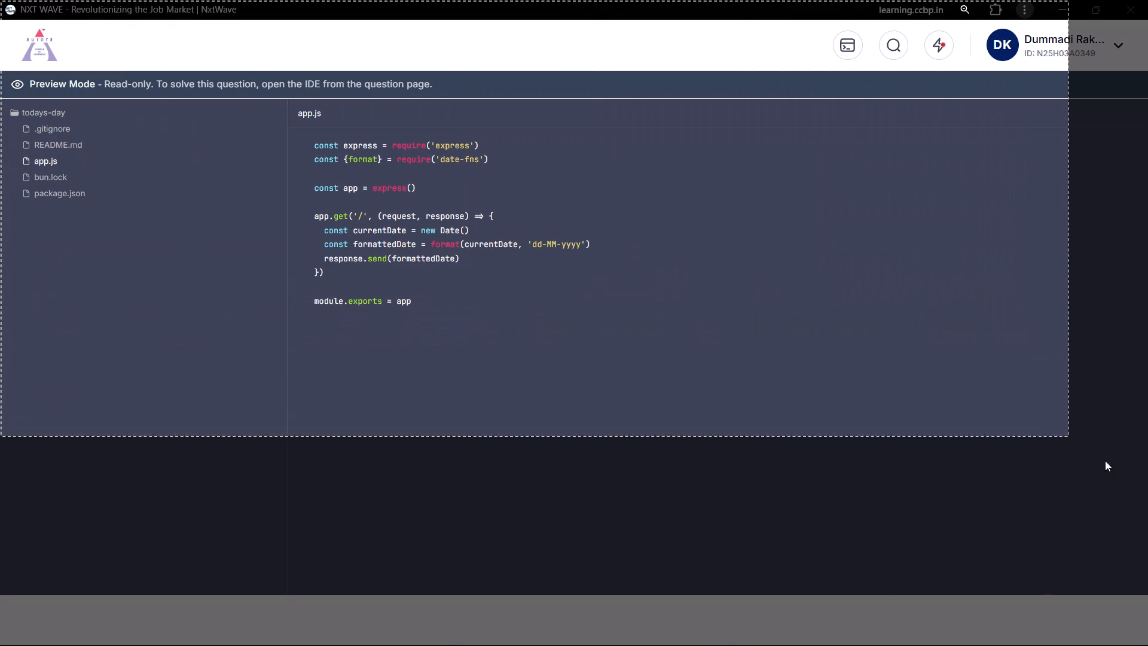
pyautogui.moveTo(1105, 461); pyautogui.dragTo(1147, 594)
pyautogui.hotkey('ctrl', 'c')
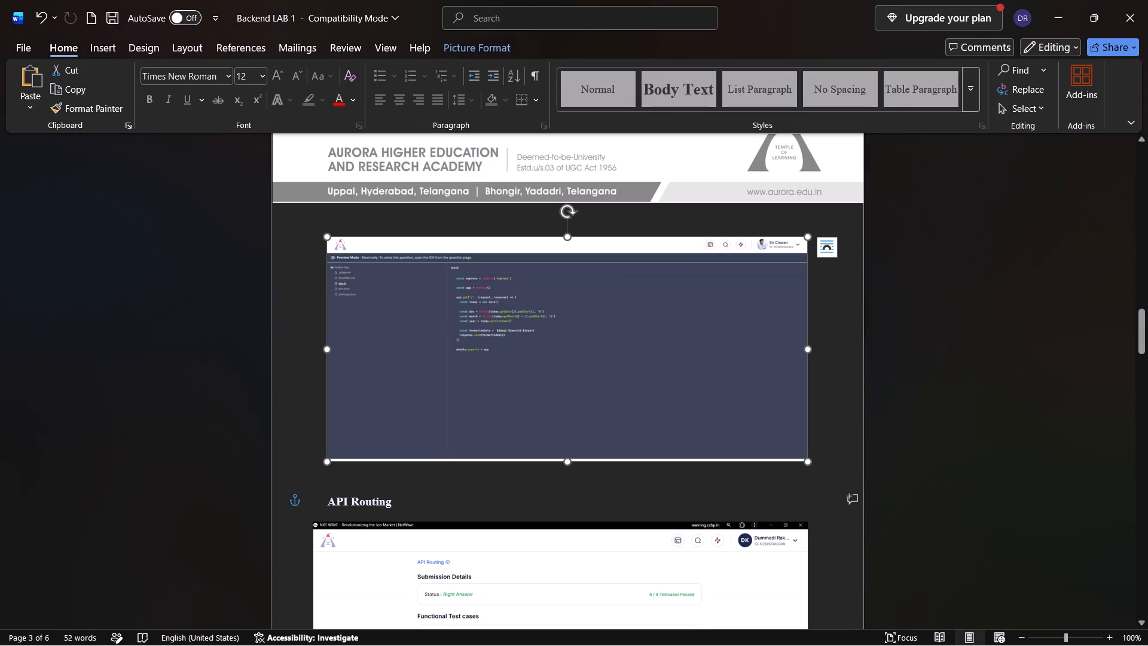
# In the Word report, replace the old "Today's Date" code screenshot on page 3 with the captured code preview, just below the page header.
pyautogui.scroll(2, 668, 455)
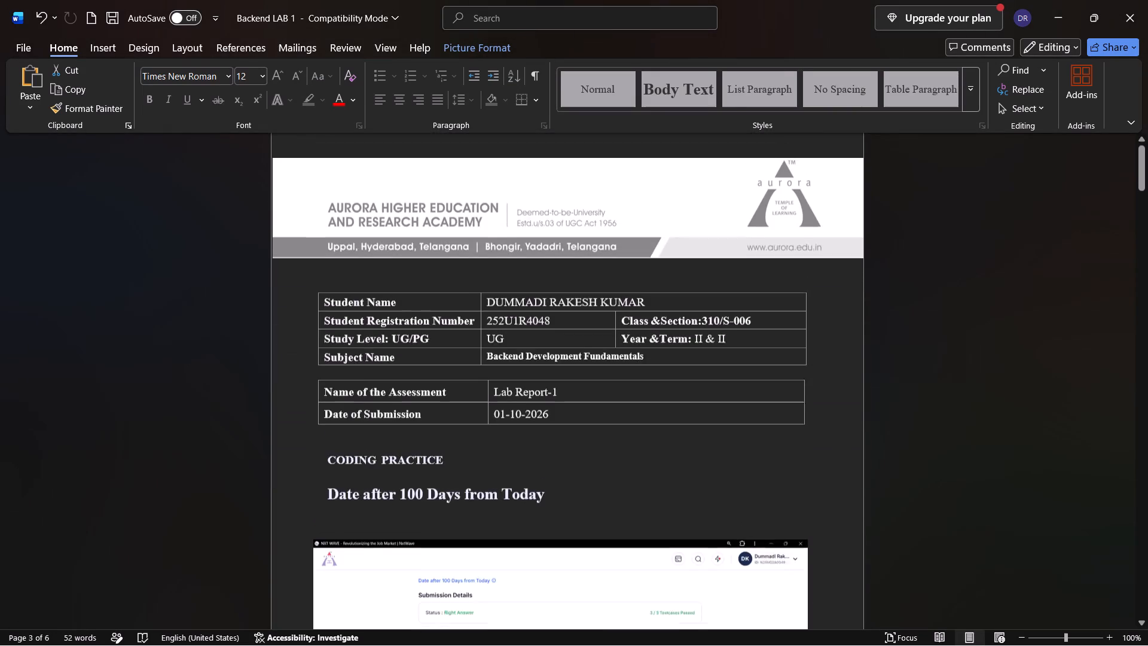
pyautogui.scroll(-1, 668, 455)
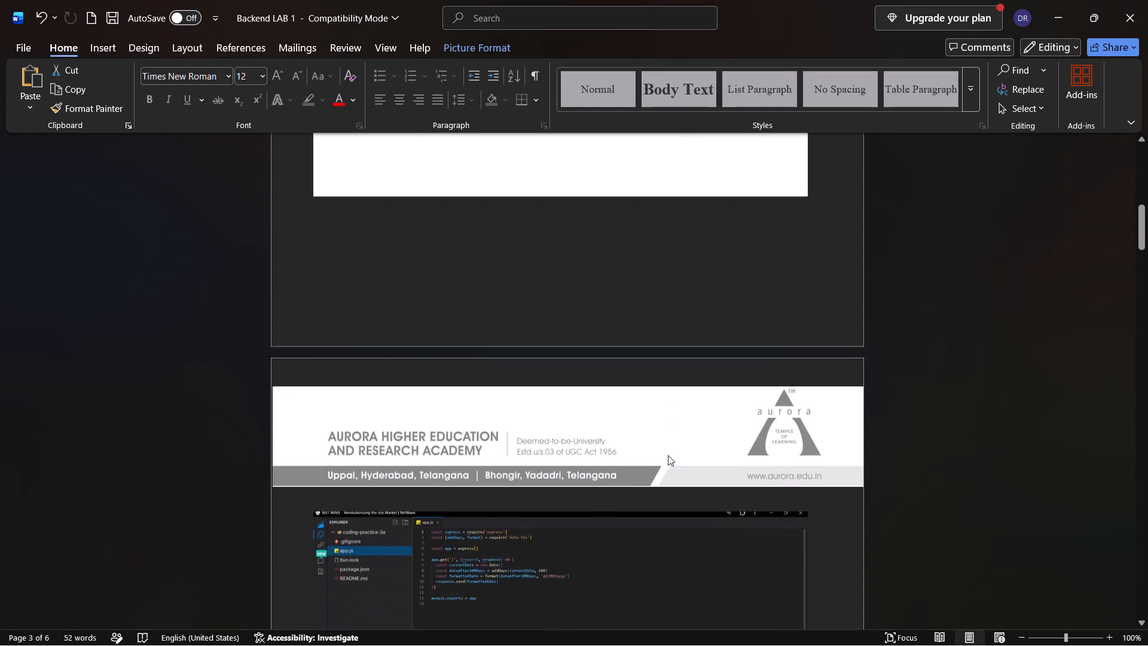
pyautogui.scroll(-1, 668, 455)
pyautogui.click(668, 455)
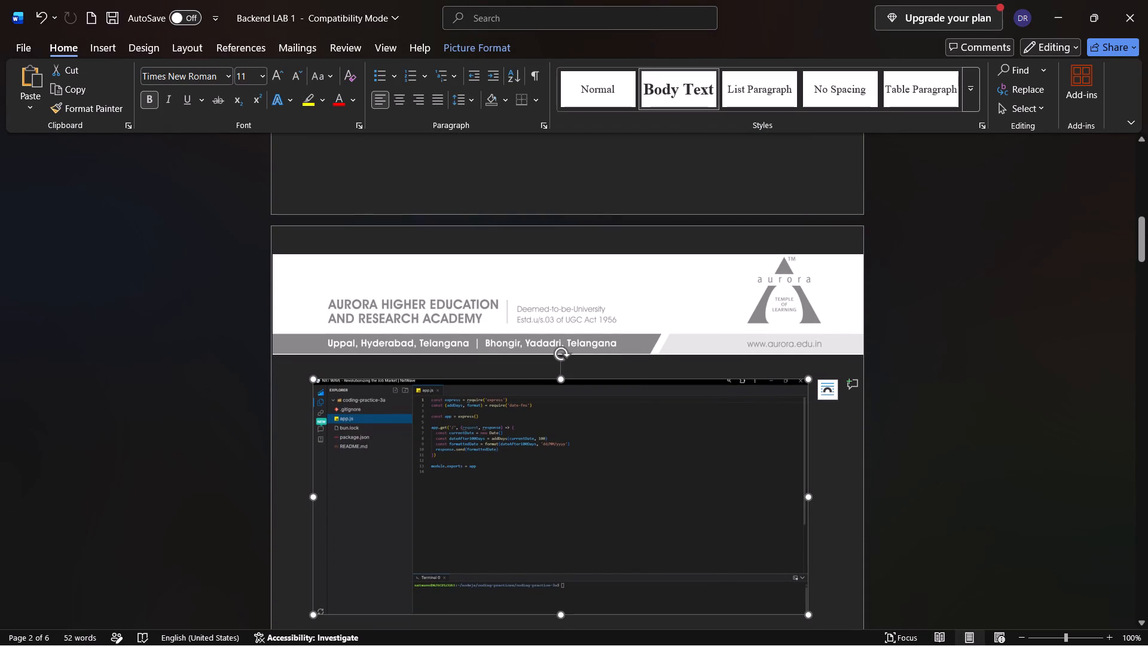
pyautogui.scroll(-1, 668, 455)
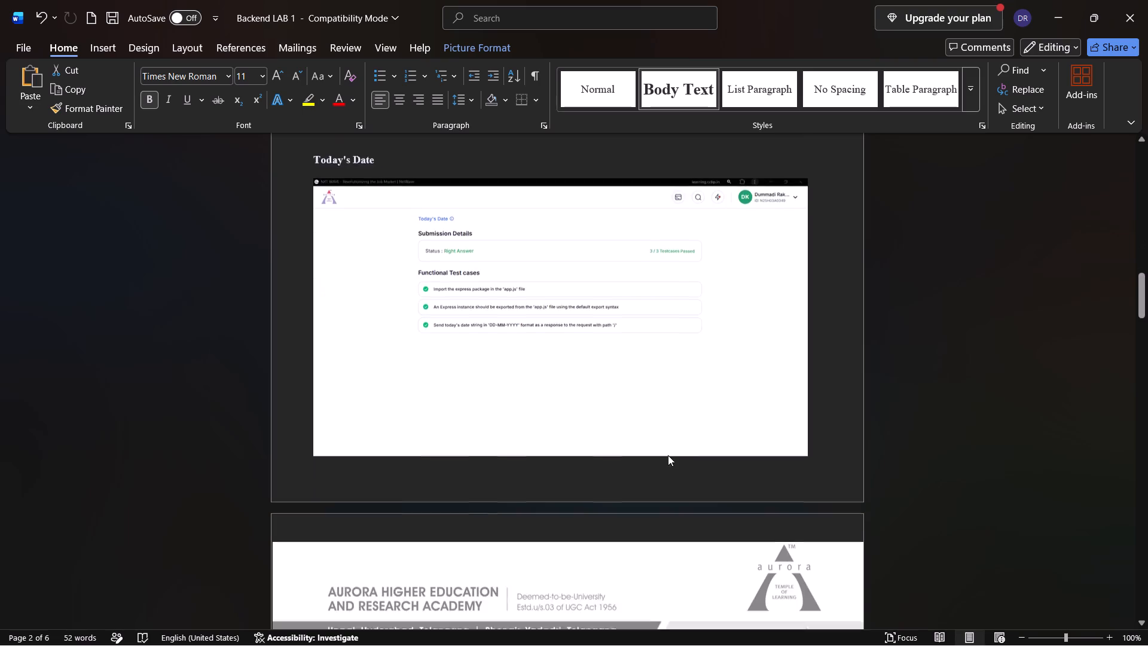
pyautogui.scroll(-1, 668, 455)
pyautogui.click(668, 455)
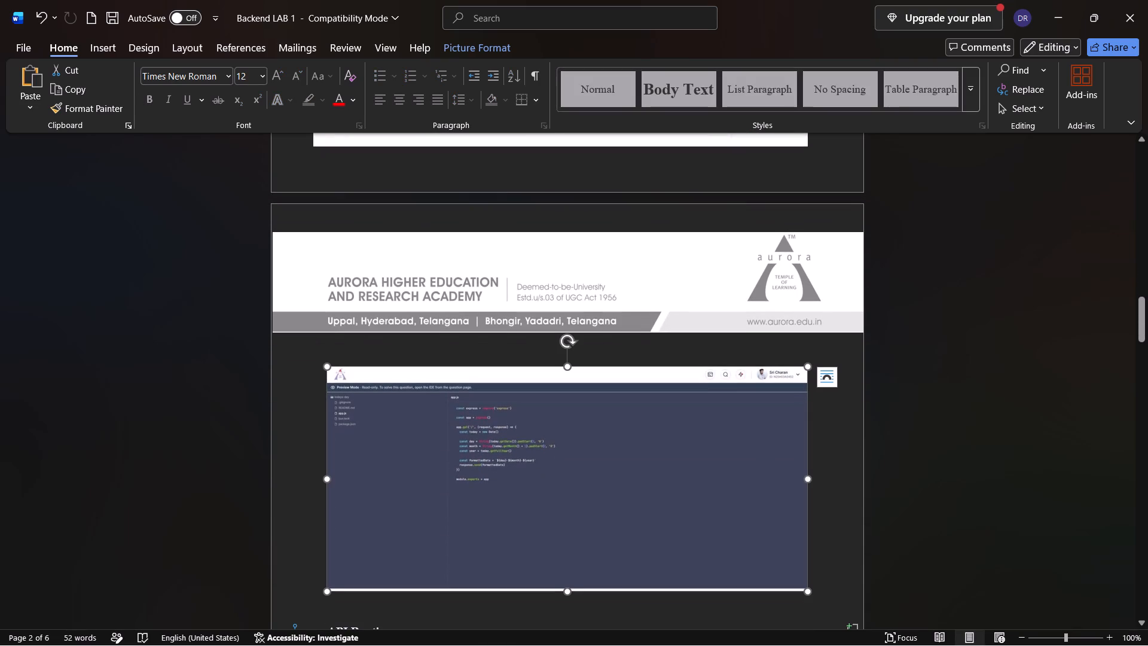
pyautogui.press('BackSpace')
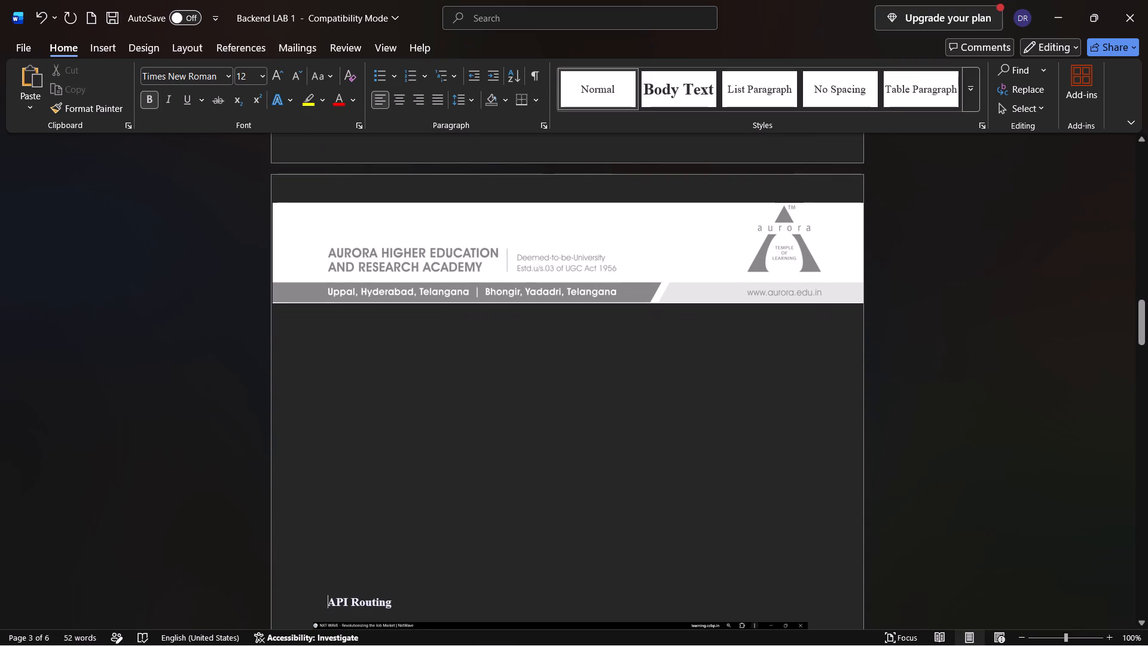
pyautogui.click(352, 328)
pyautogui.hotkey('ctrl', 'v')
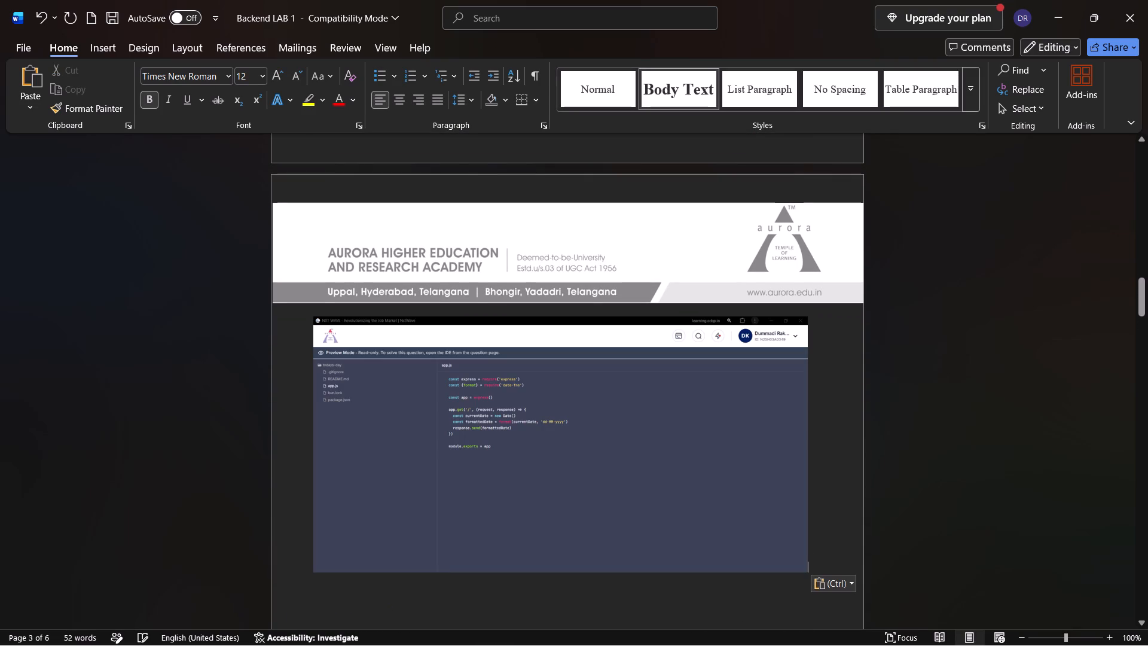
# Examine the report's layout after the new code screenshot, around the "API Routing" heading and the pages following it.
pyautogui.scroll(-1, 352, 327)
pyautogui.scroll(-1, 423, 257)
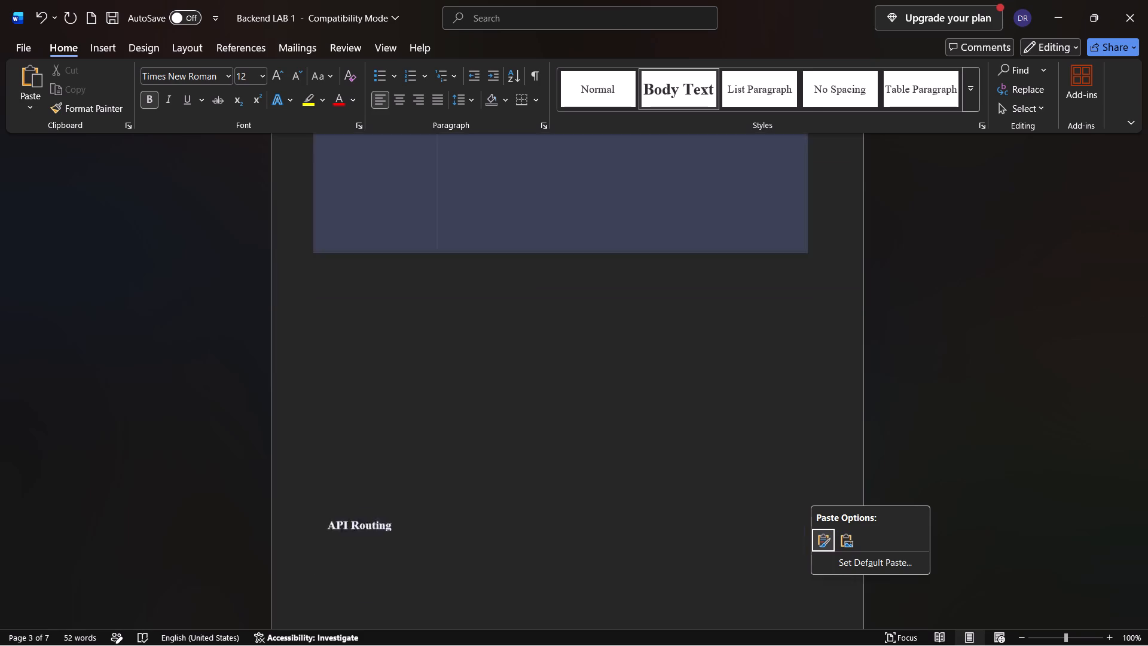
pyautogui.scroll(-1, 423, 257)
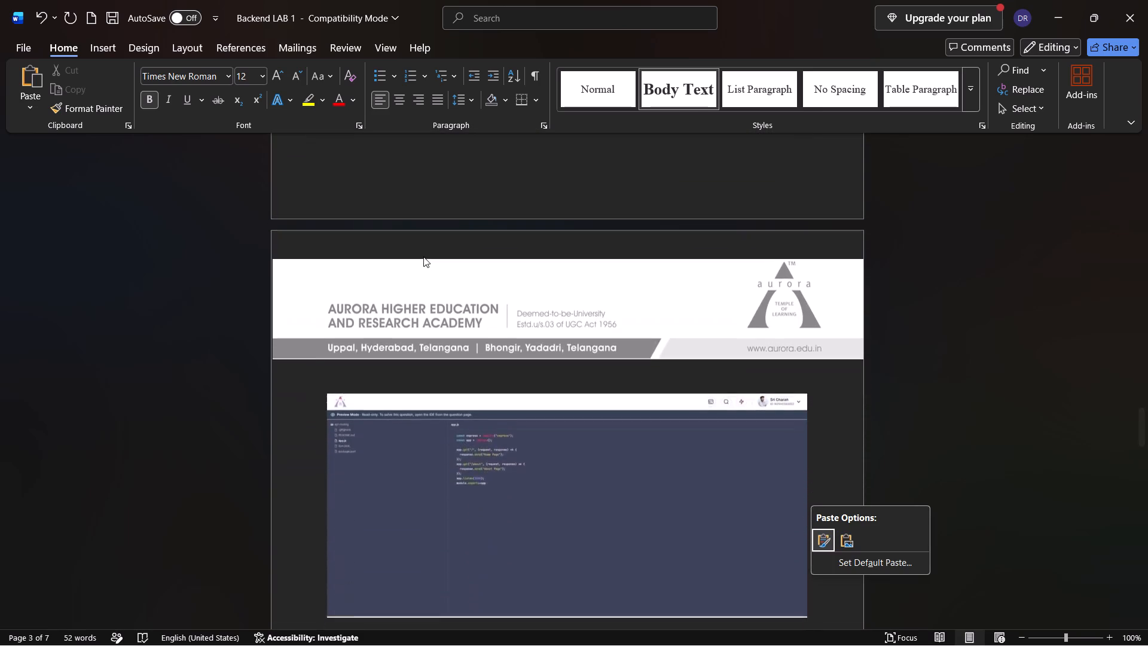
pyautogui.scroll(-1, 423, 257)
pyautogui.scroll(1, 423, 257)
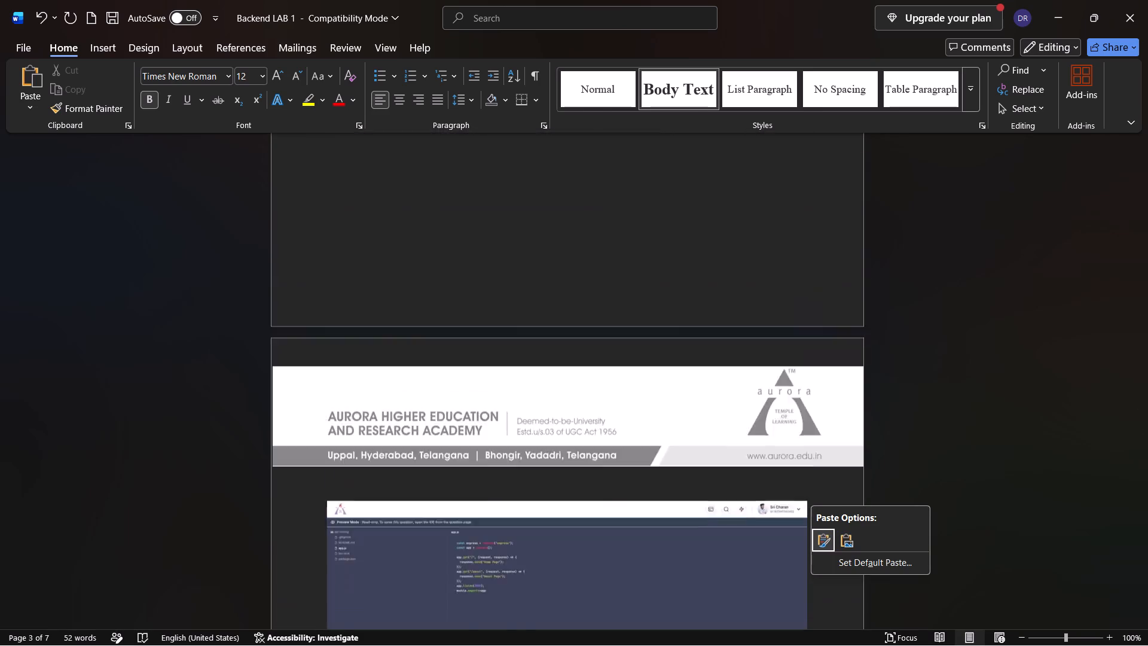
pyautogui.scroll(1, 423, 257)
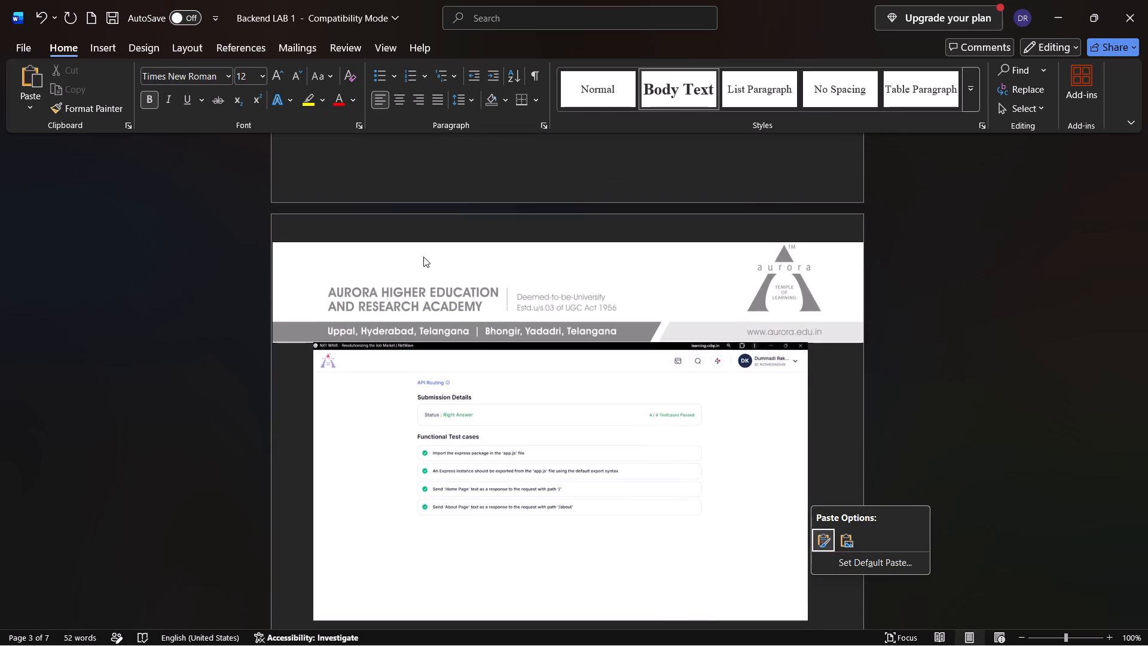
pyautogui.scroll(1, 423, 257)
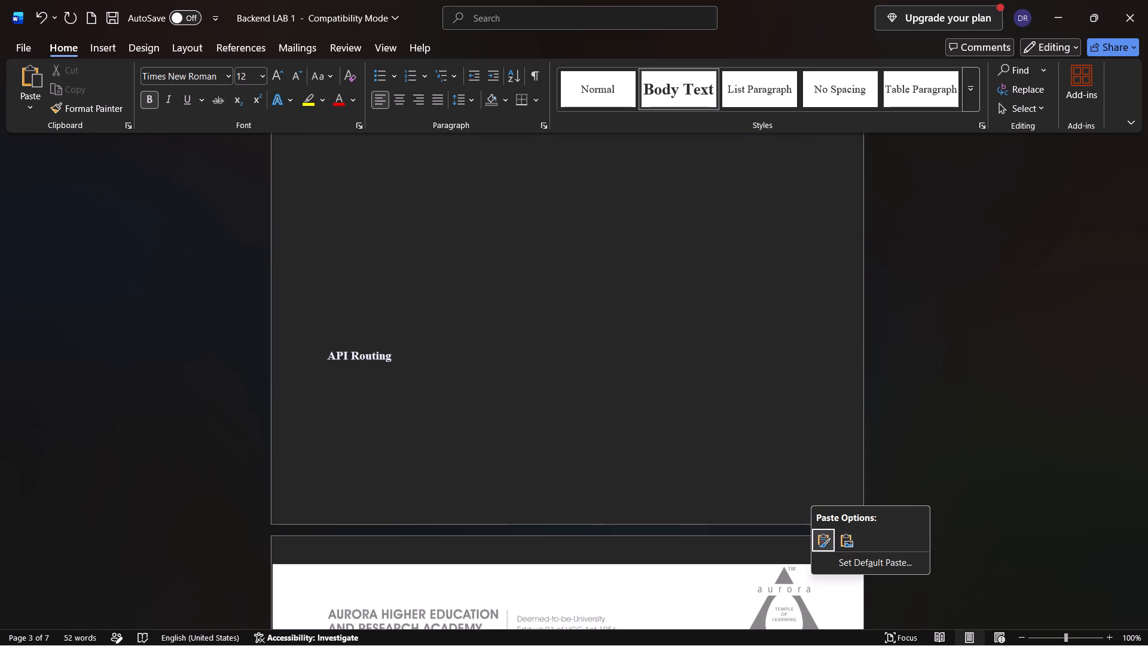
# In the Word report, delete the blank lines and indent before the "API Routing" heading so its submission screenshot fits on page 3.
pyautogui.scroll(1, 423, 257)
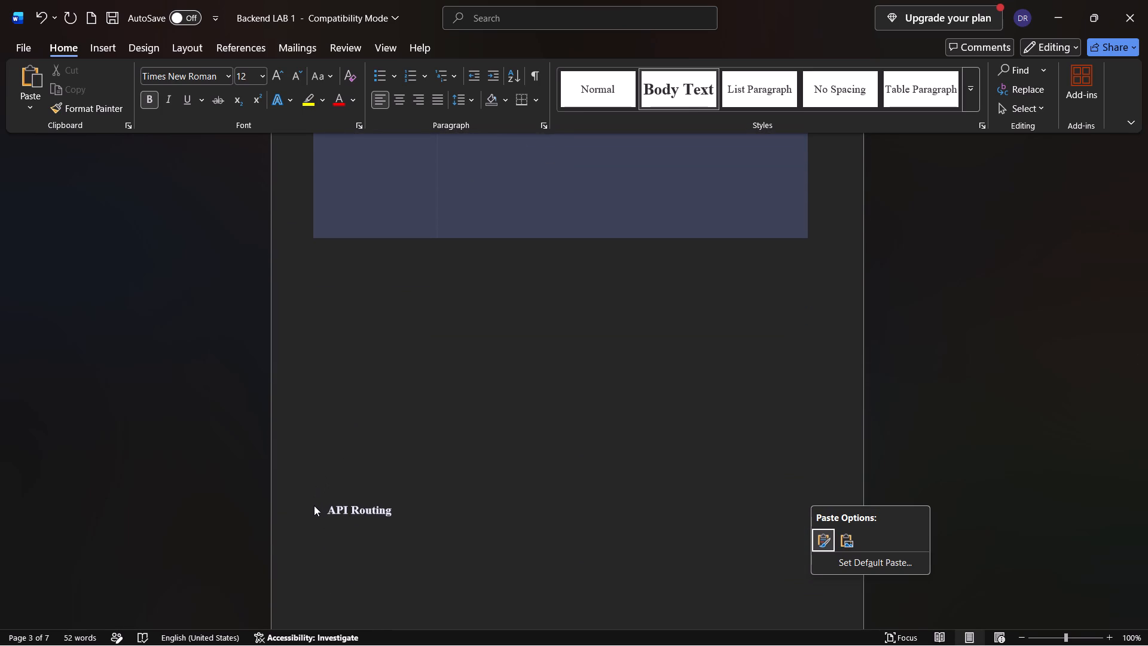
pyautogui.click(321, 505)
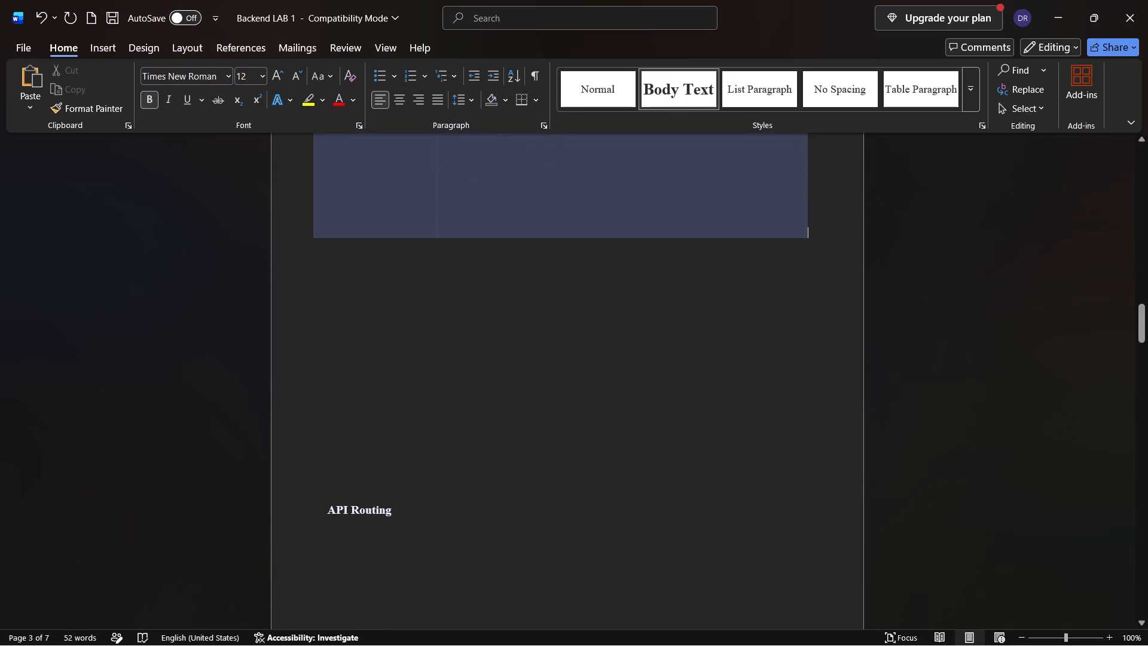
pyautogui.click(325, 510)
pyautogui.press('BackSpace')
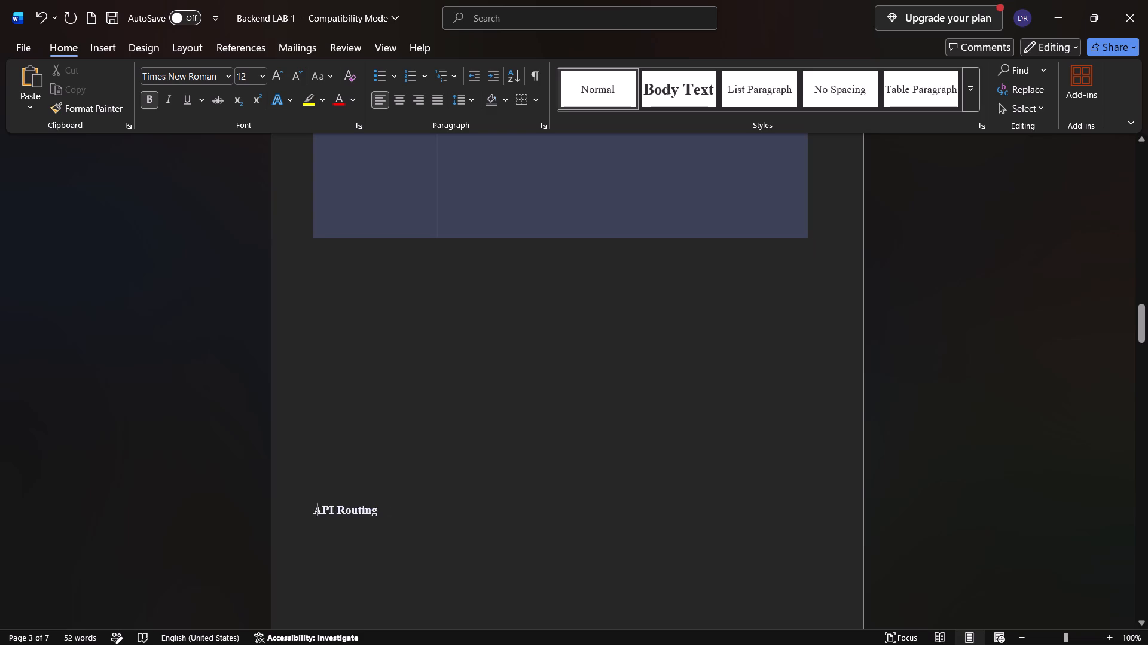
pyautogui.press('BackSpace')
pyautogui.press('BackSpace')
pyautogui.press('BackSpace')
pyautogui.press('BackSpace')
pyautogui.press('BackSpace')
pyautogui.press('BackSpace')
pyautogui.press('BackSpace')
pyautogui.press('BackSpace')
pyautogui.press('BackSpace')
pyautogui.press('BackSpace')
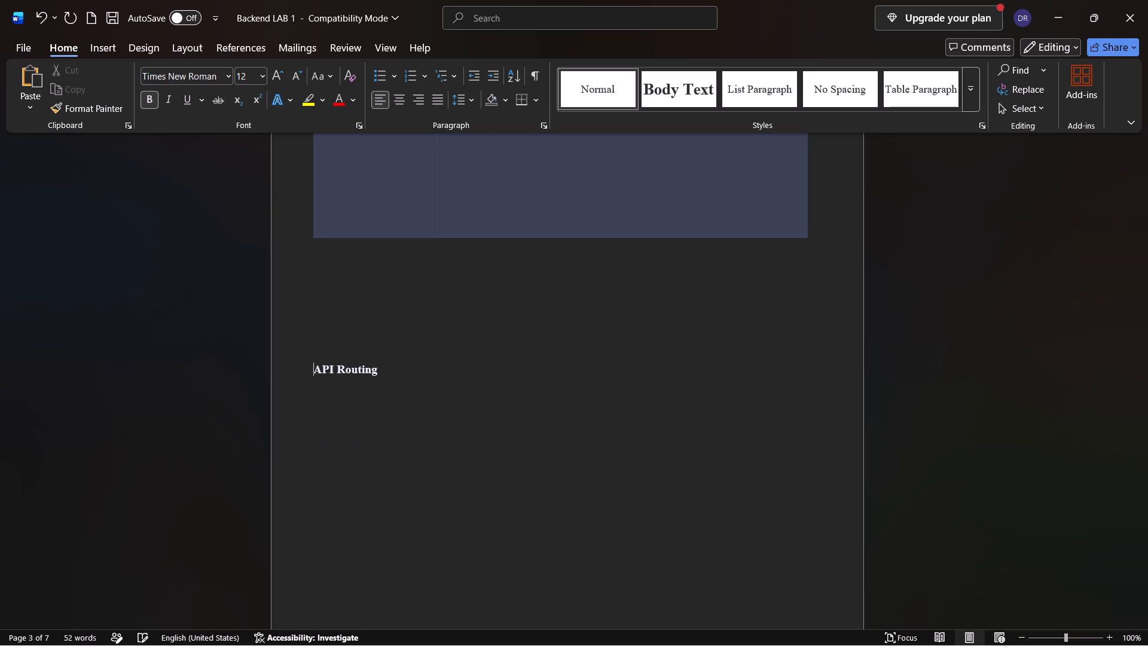
pyautogui.press('BackSpace')
pyautogui.press('BackSpace')
pyautogui.press('BackSpace')
pyautogui.press('BackSpace')
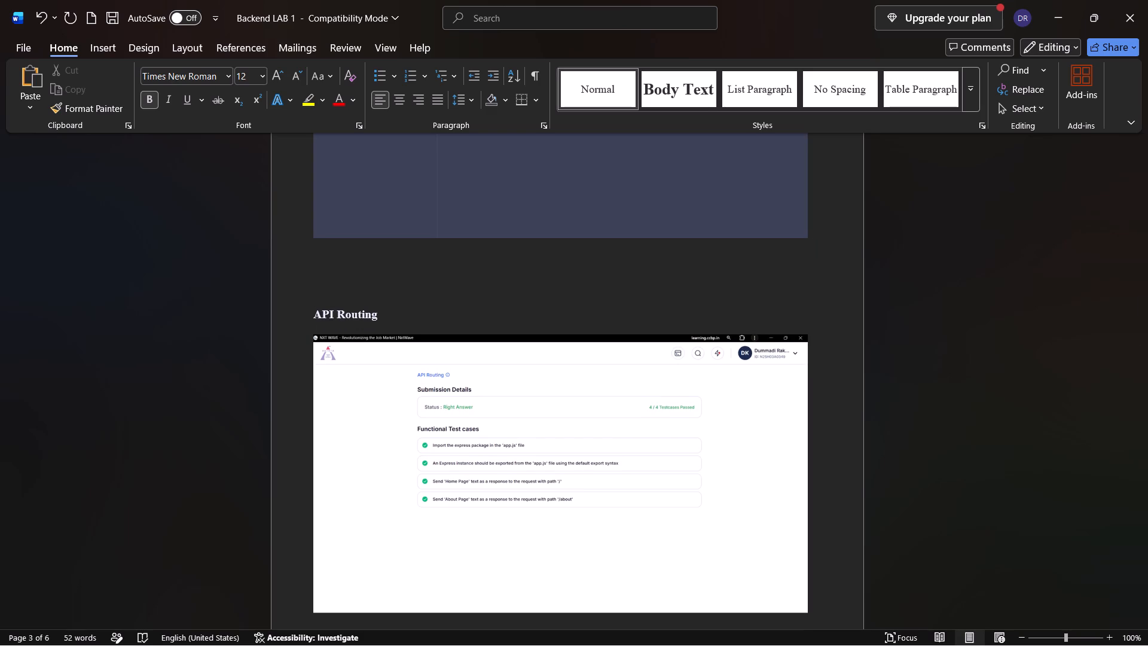
# Examine the report pages around the "Today's Date" and "API Routing" sections for layout and code screenshots still needing replacement.
pyautogui.hscroll(1, 325, 510)
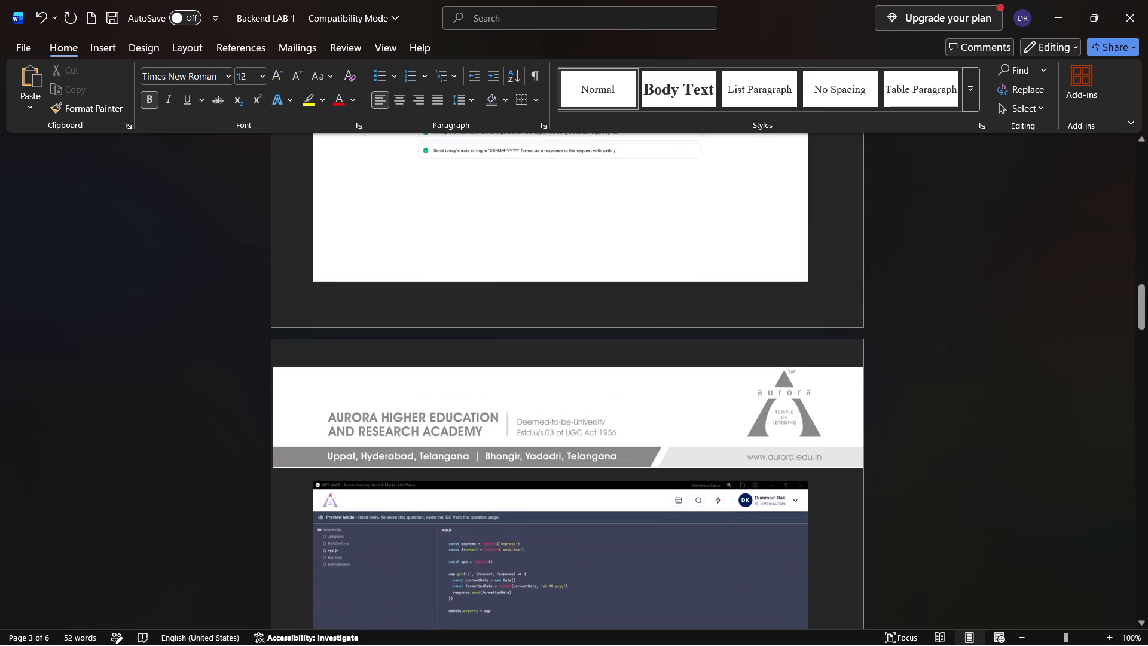
pyautogui.hscroll(1, 325, 510)
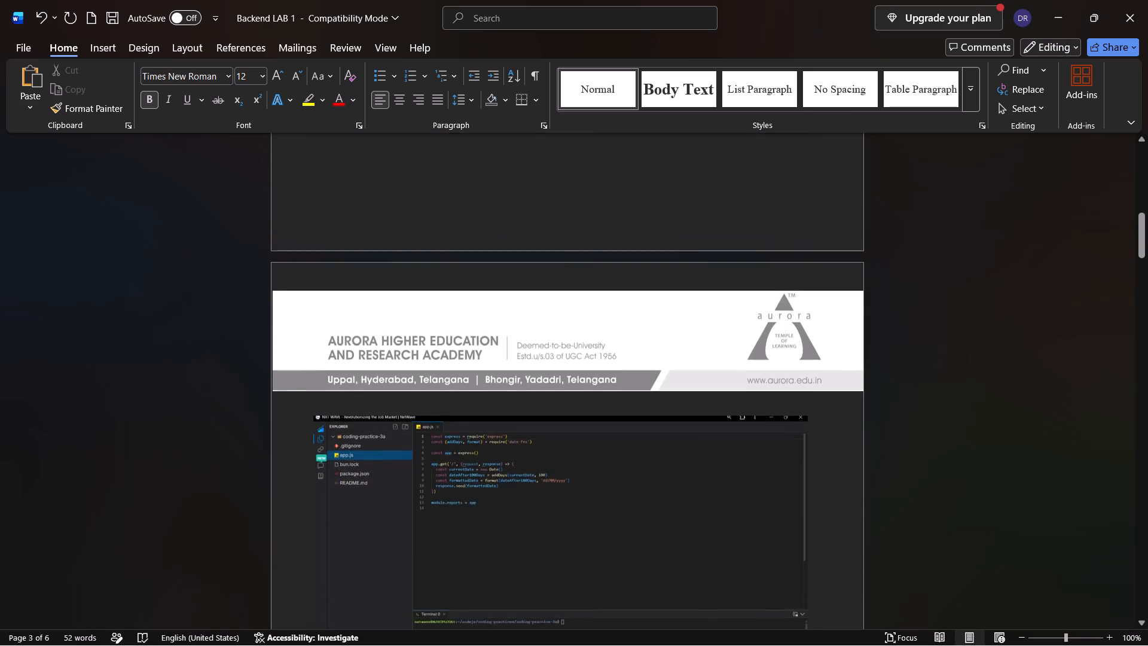
pyautogui.hscroll(1, 325, 510)
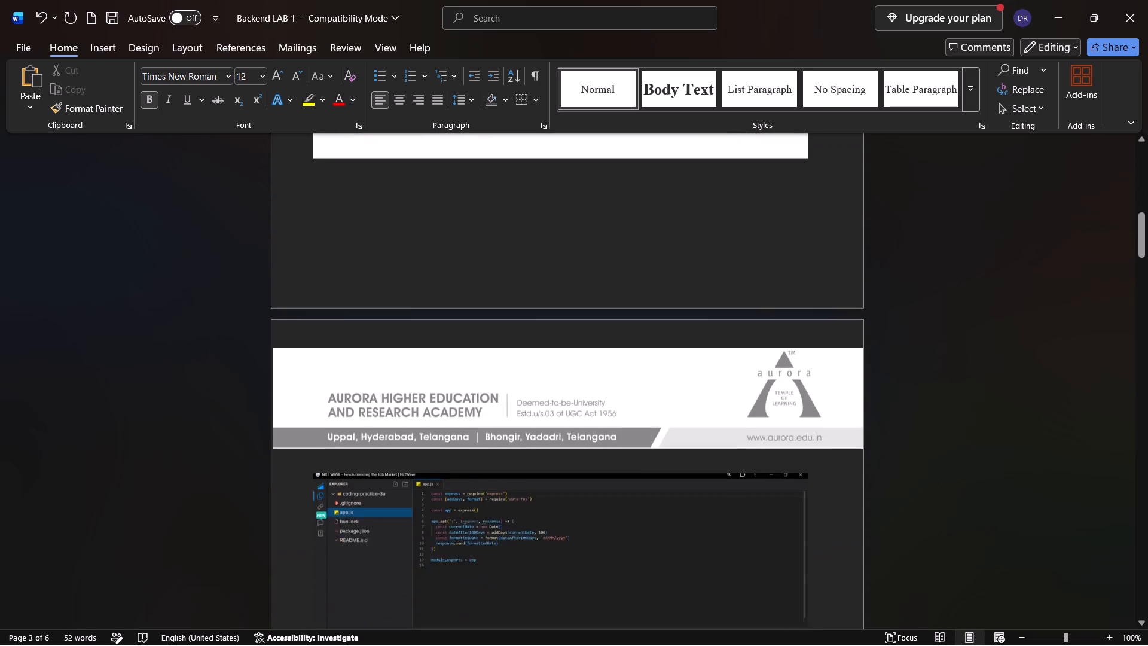
pyautogui.hscroll(1, 325, 510)
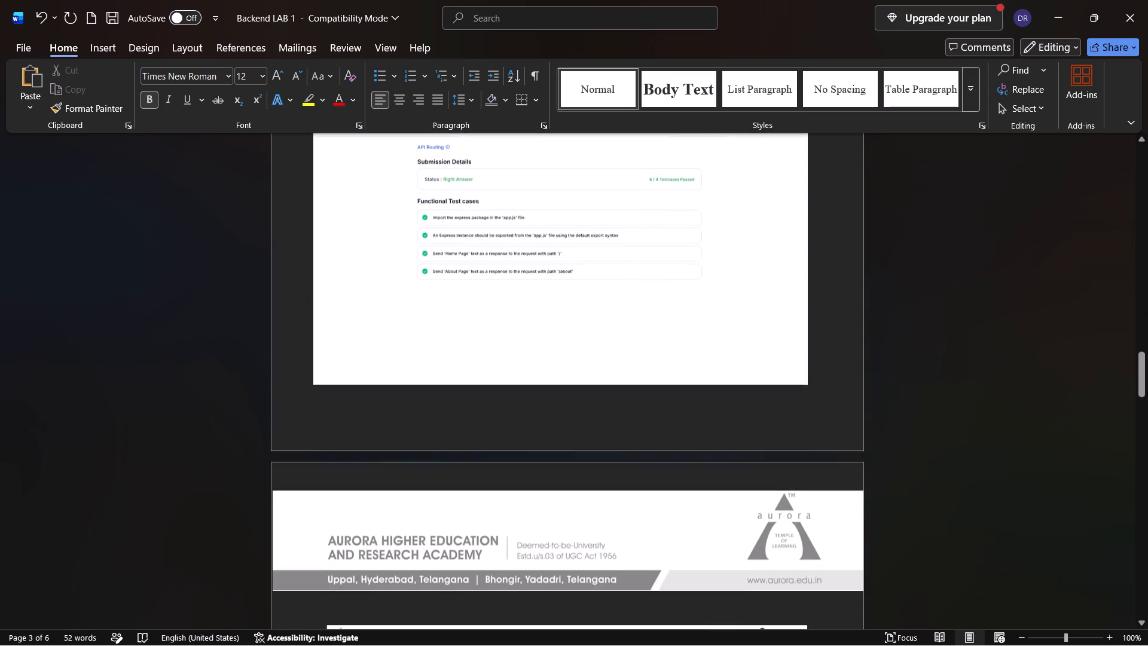
pyautogui.hscroll(1, 325, 510)
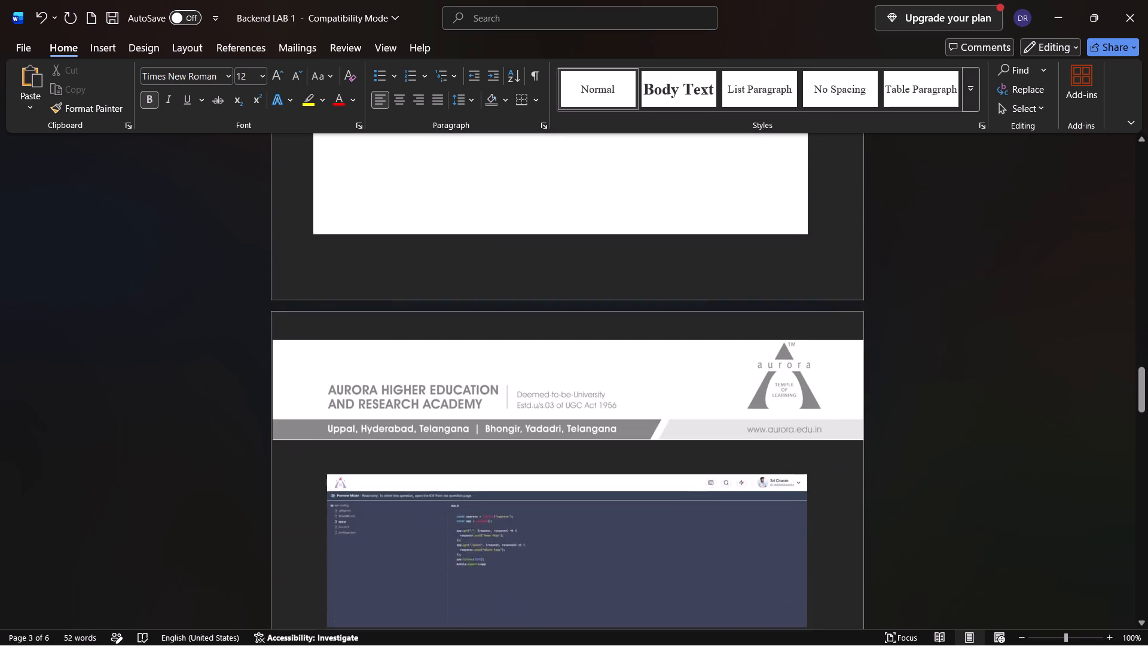
pyautogui.hscroll(1, 325, 510)
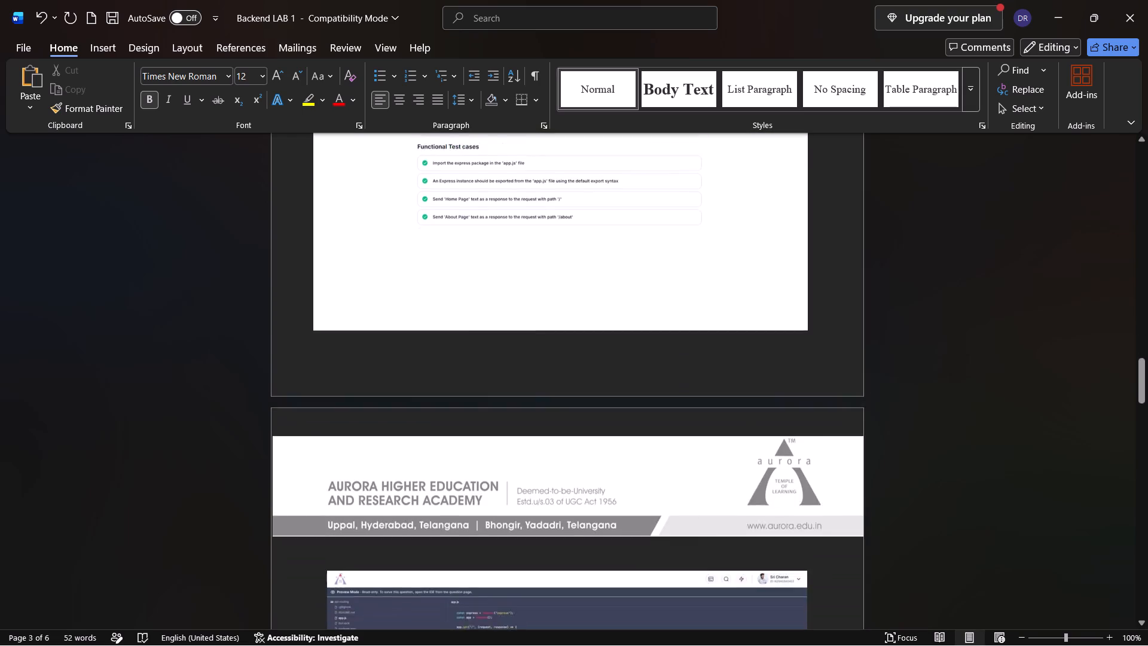
pyautogui.hscroll(1, 325, 510)
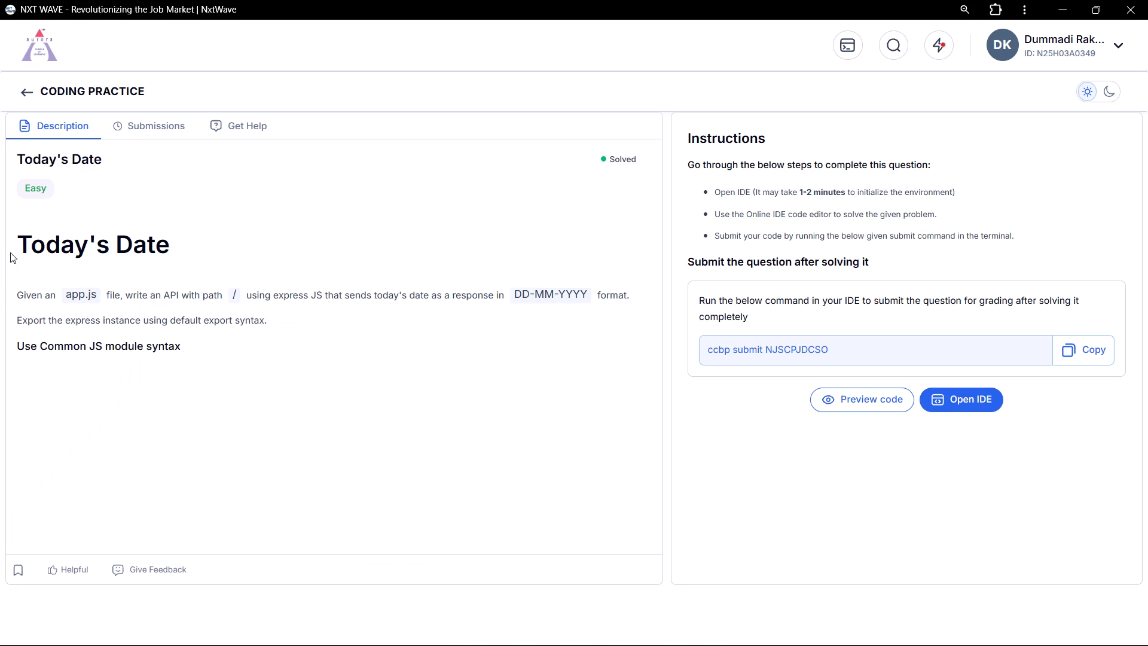
# In the NxtWave portal, leave "Today's Date" and open the code preview of the "API Routing" coding practice.
pyautogui.click(25, 94)
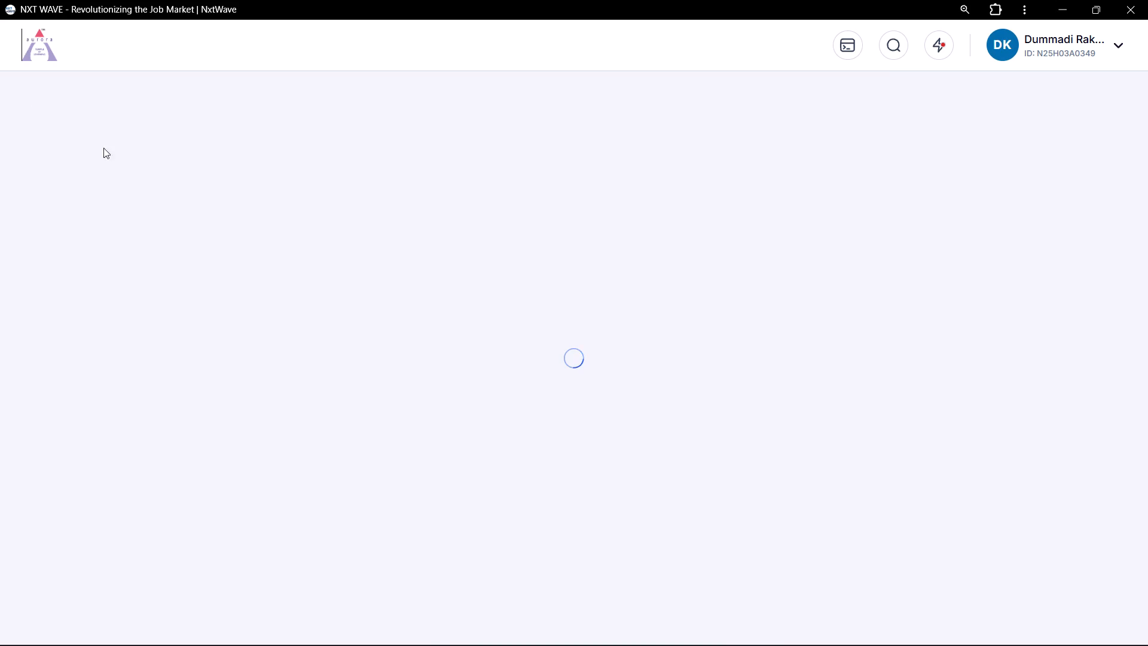
pyautogui.click(341, 333)
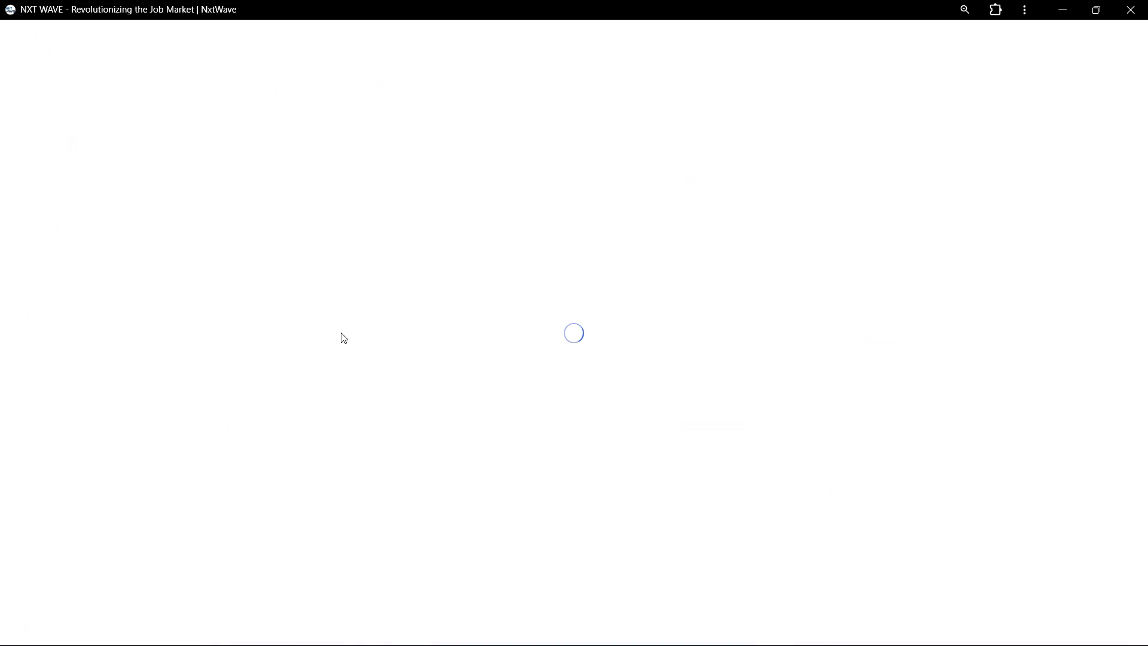
pyautogui.click(851, 398)
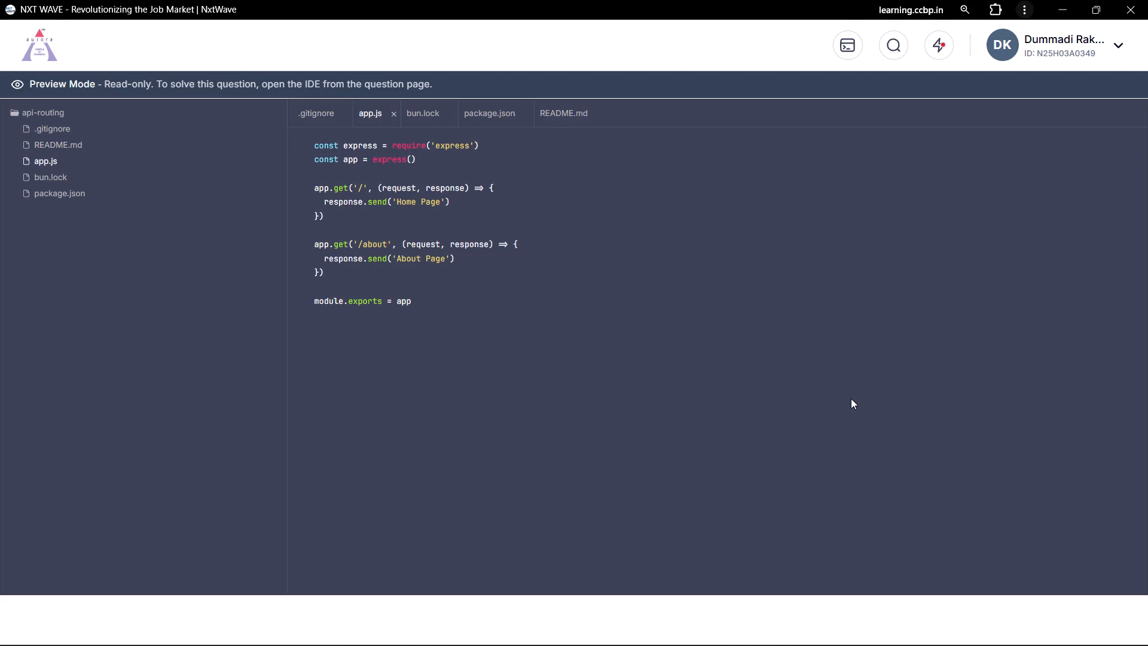
# Capture and copy the "API Routing" code preview from its title bar down to the code area's lower edge.
pyautogui.press('Print')
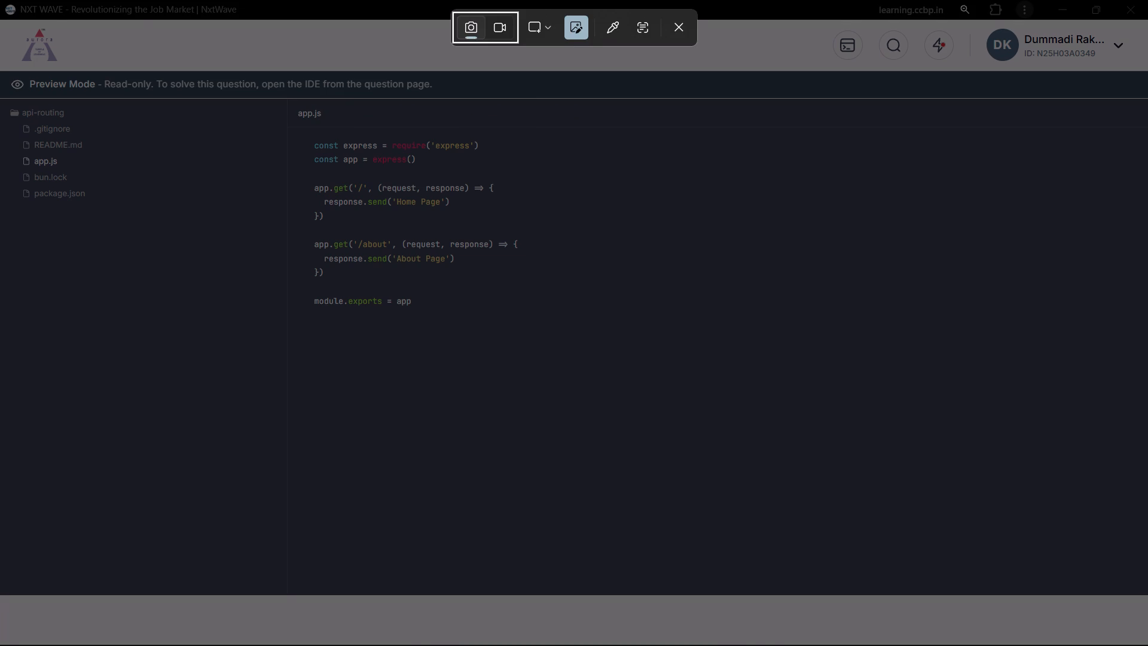
pyautogui.moveTo(0, 0); pyautogui.dragTo(1147, 572)
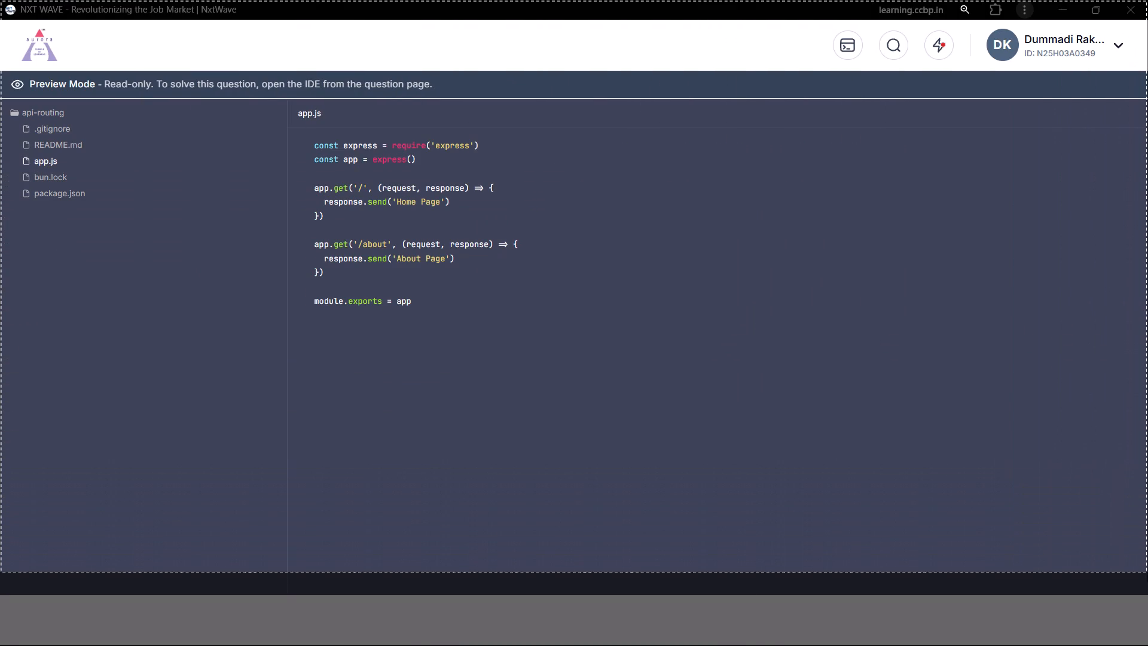
pyautogui.moveTo(1147, 572); pyautogui.dragTo(1147, 596)
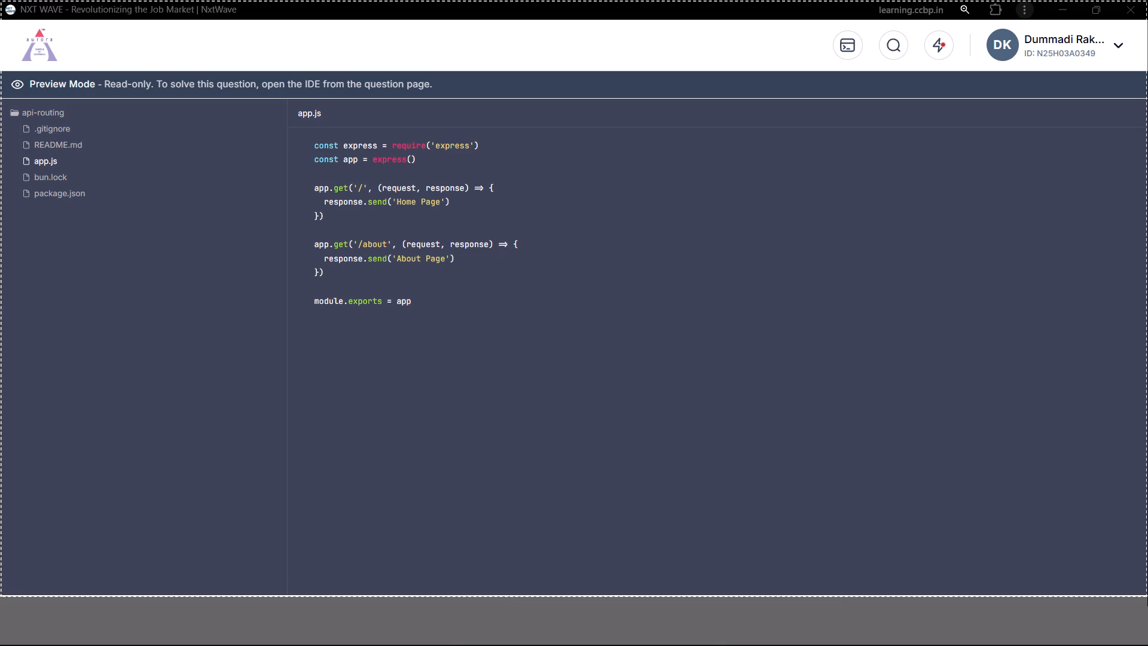
pyautogui.moveTo(1147, 596); pyautogui.dragTo(1147, 595)
pyautogui.hotkey('ctrl', 'c')
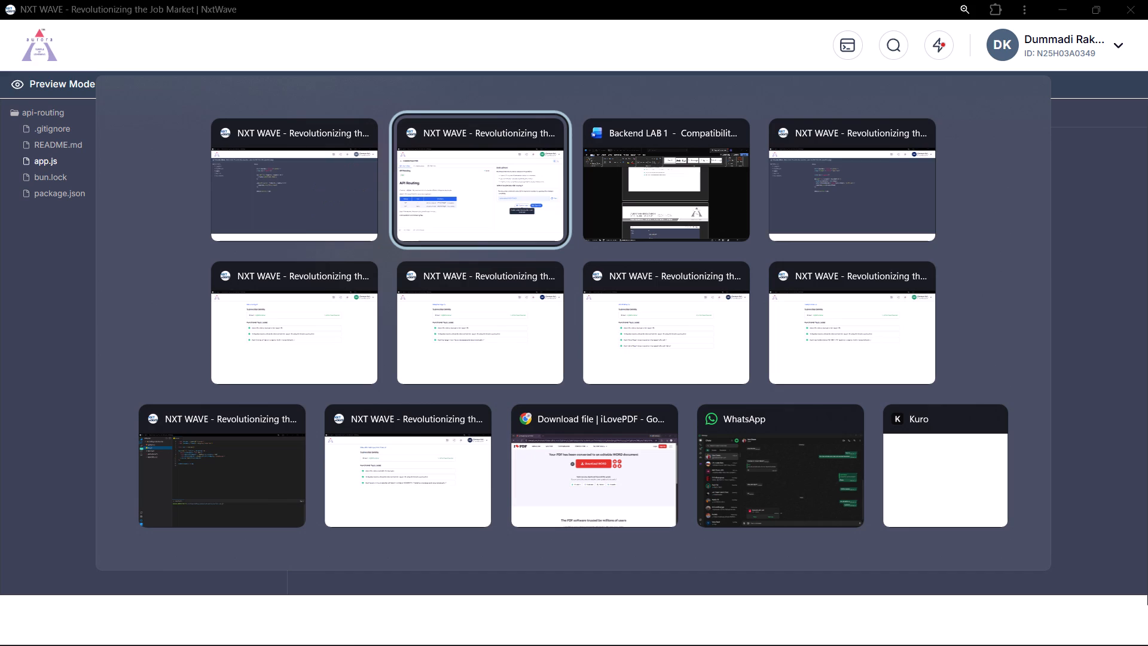
# In the Word report, replace the old "API Routing" code screenshot on page 4 with the captured code preview, just below the page header.
pyautogui.scroll(-1, 703, 435)
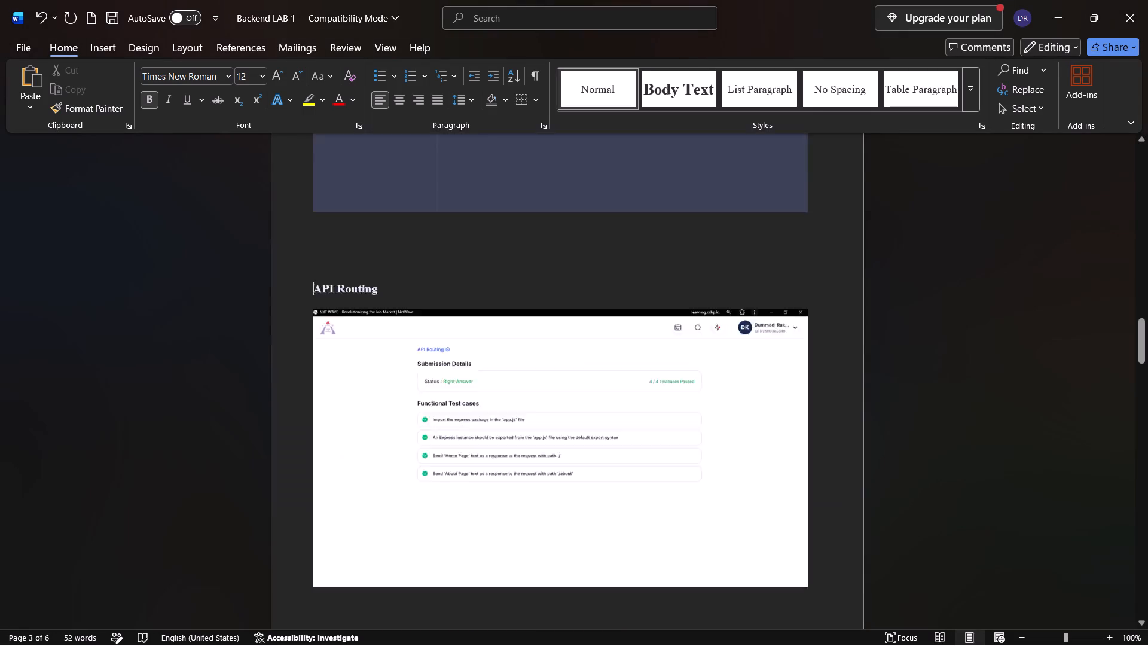
pyautogui.scroll(-1, 703, 435)
pyautogui.click(703, 435)
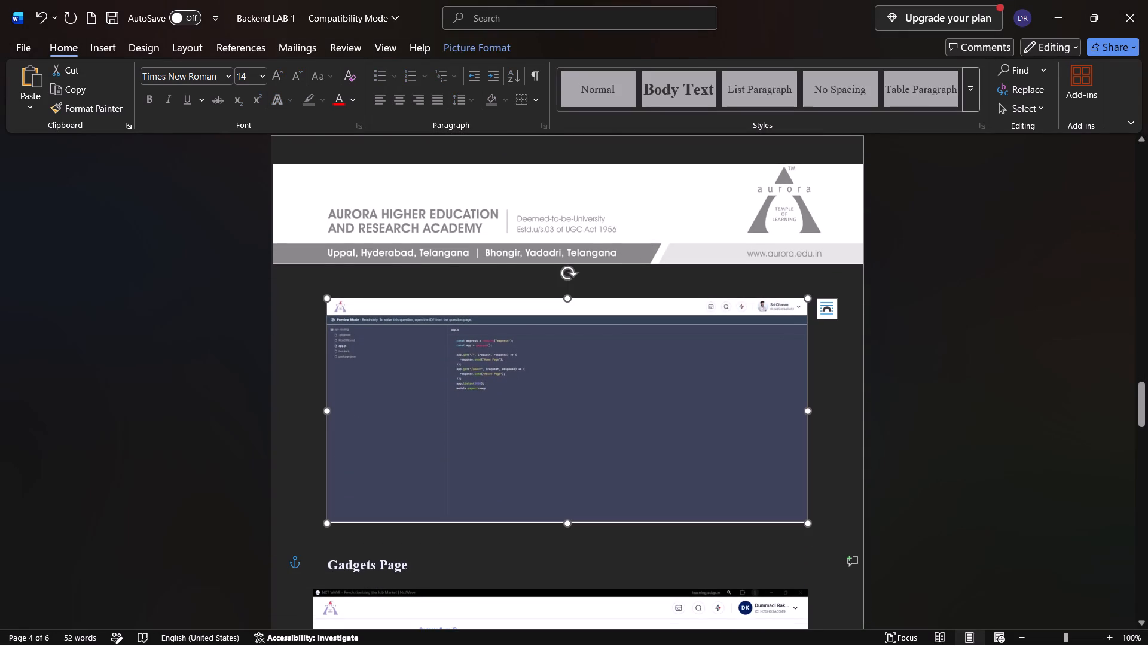
pyautogui.press('BackSpace')
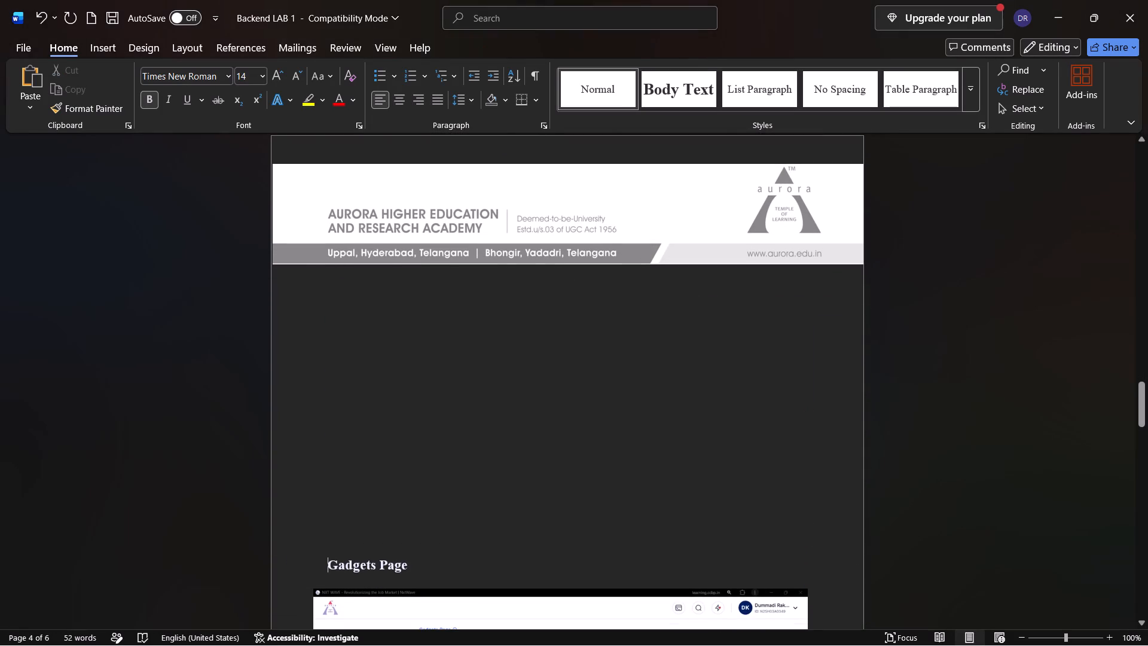
pyautogui.click(337, 297)
pyautogui.hotkey('ctrl', 'v')
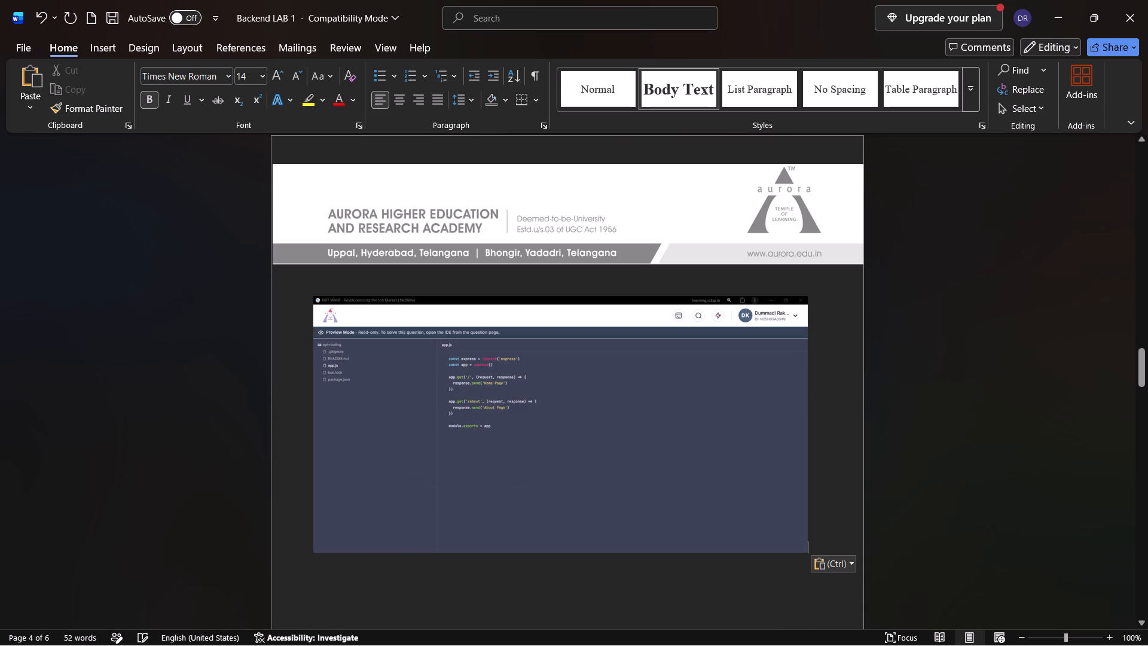
# Delete the blank lines and indent before the "Gadgets Page" heading so its submission screenshot fits below it on page 4.
pyautogui.scroll(-1, 337, 297)
pyautogui.click(320, 387)
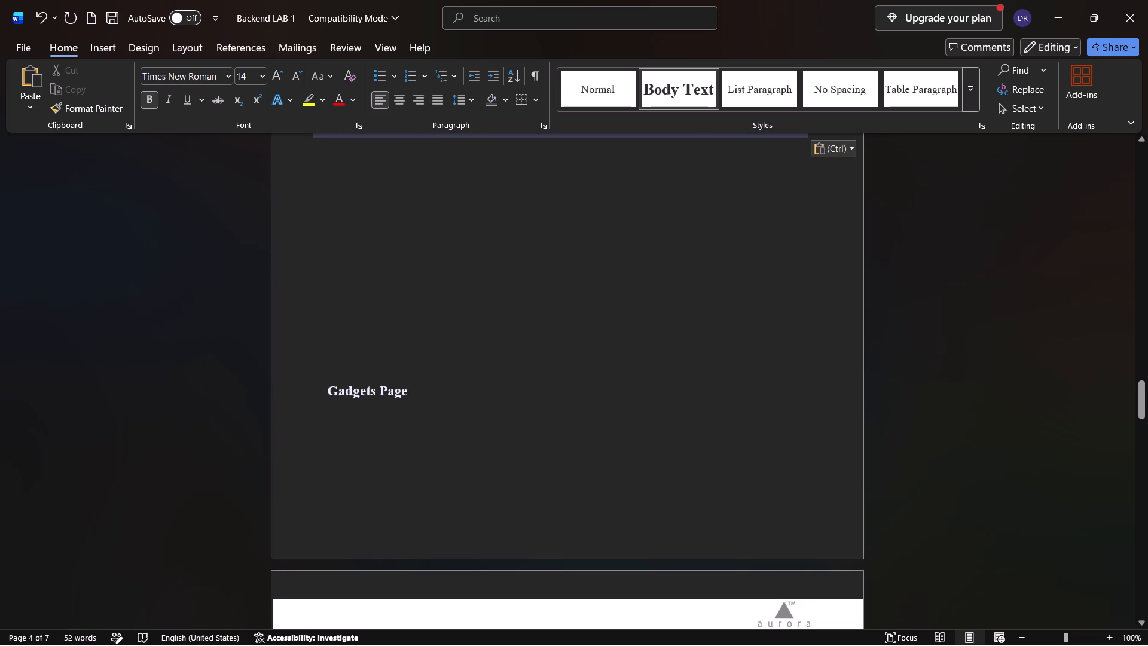
pyautogui.press('BackSpace')
pyautogui.press('BackSpace')
pyautogui.press('BackSpace')
pyautogui.press('BackSpace')
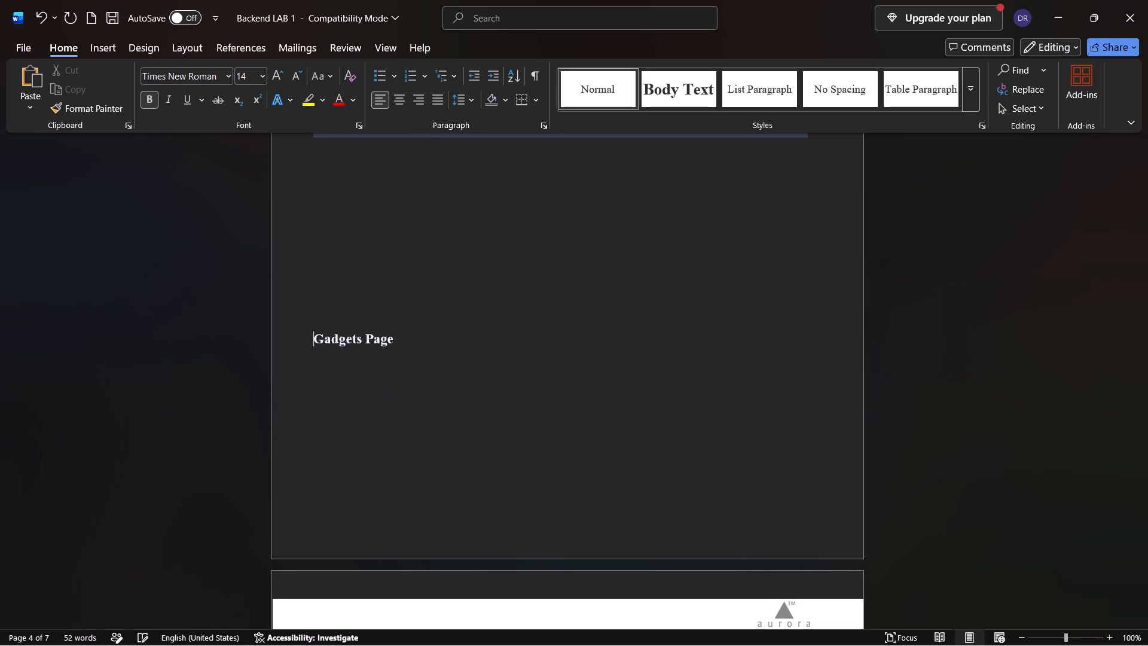
pyautogui.press('BackSpace')
pyautogui.press('BackSpace')
pyautogui.press('BackSpace')
pyautogui.press('BackSpace')
pyautogui.press('BackSpace')
pyautogui.press('BackSpace')
pyautogui.press('BackSpace')
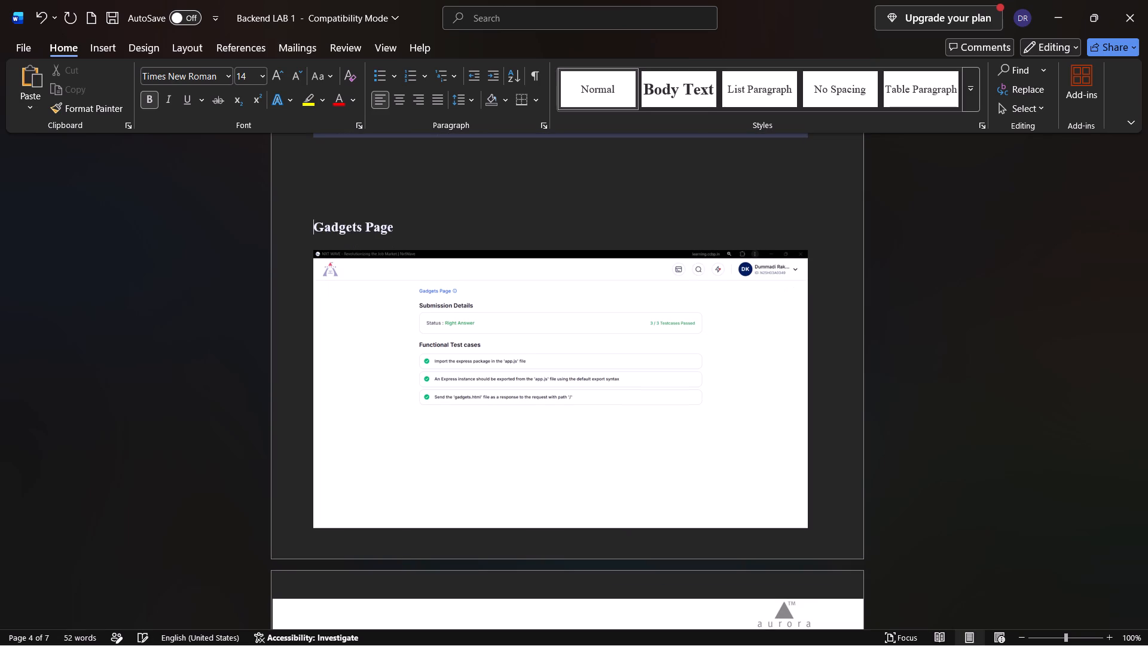
pyautogui.press('BackSpace')
pyautogui.scroll(-1, 320, 387)
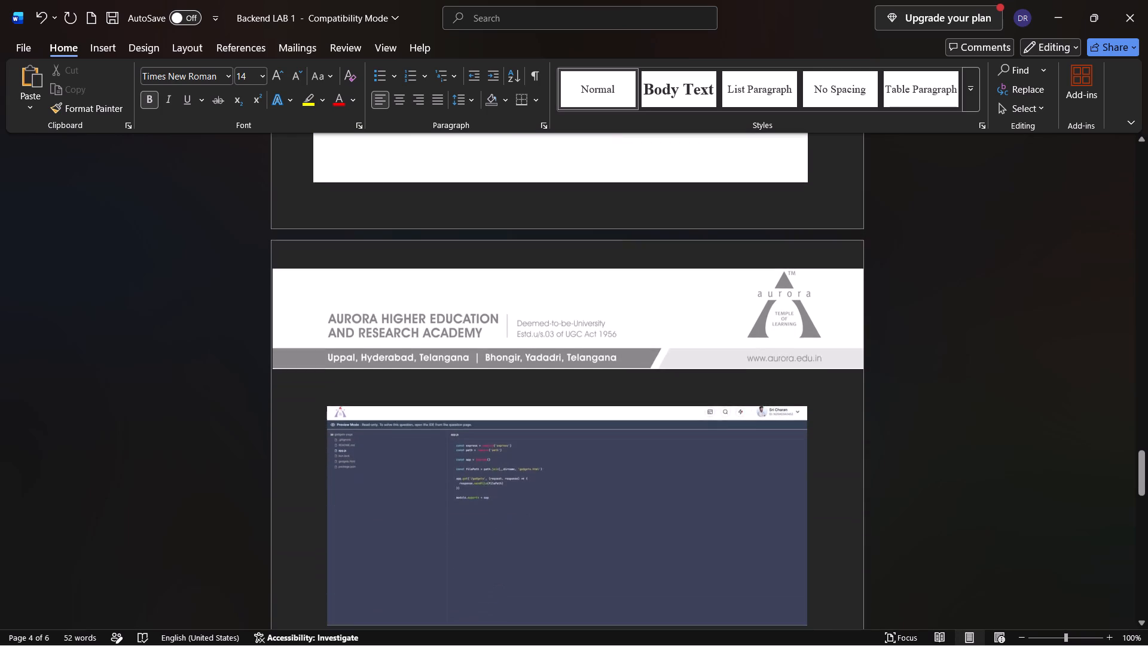
pyautogui.scroll(-1, 320, 387)
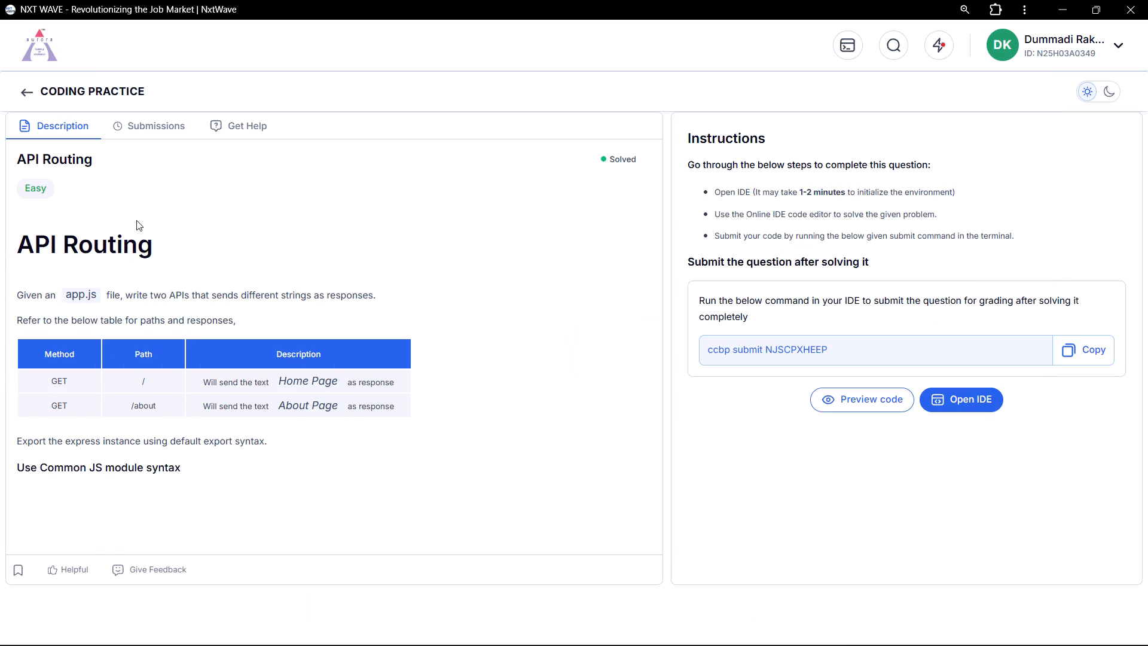
# In the NxtWave portal, leave "API Routing" and open the code preview of the "Gadgets Page" coding practice.
pyautogui.click(23, 89)
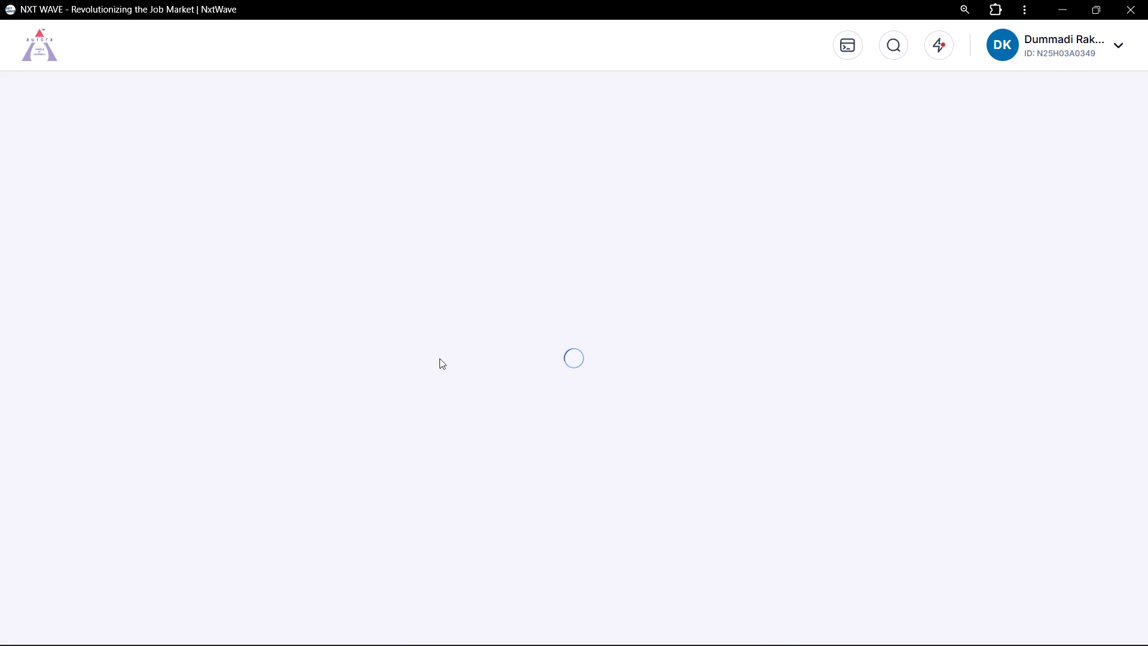
pyautogui.click(579, 438)
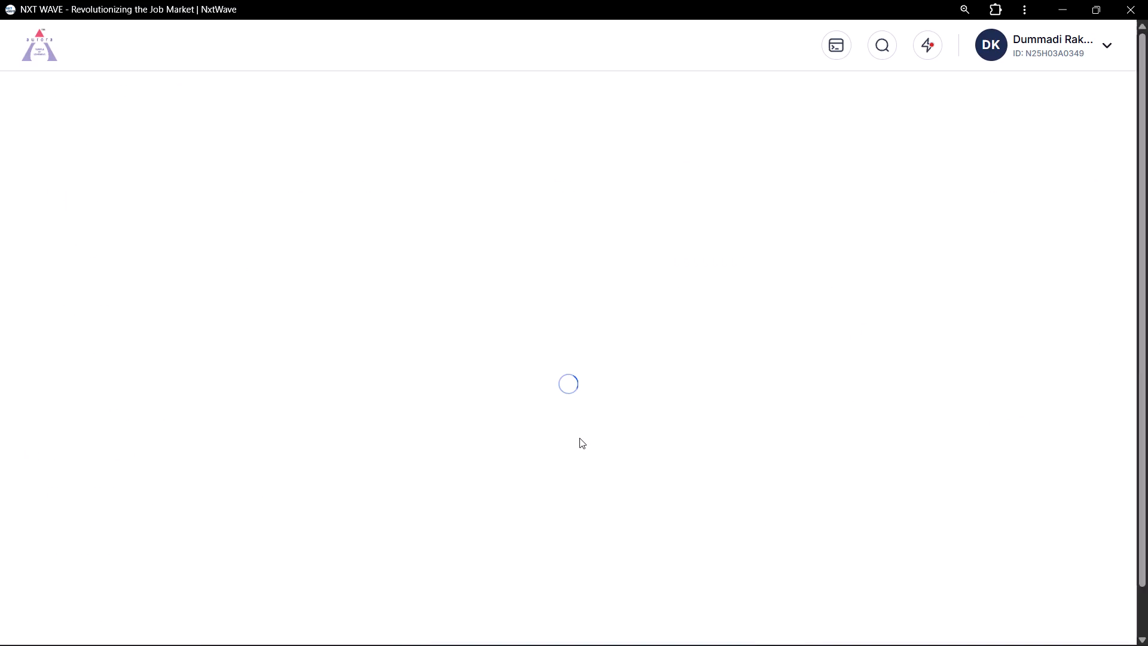
pyautogui.click(829, 401)
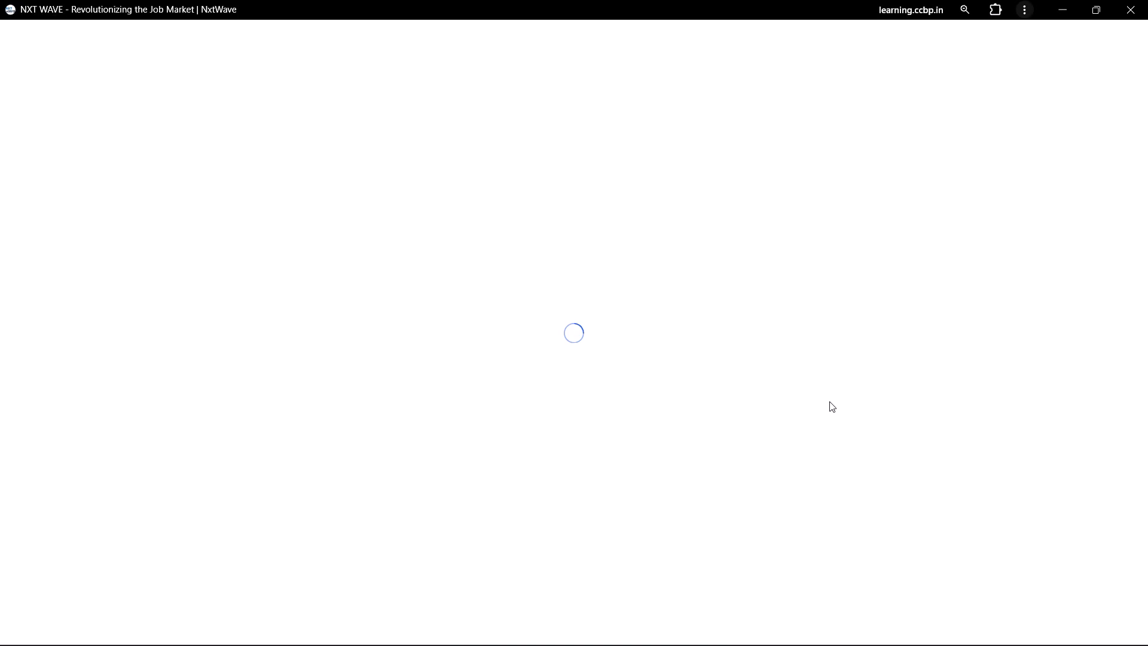
# Capture and copy the "Gadgets Page" code preview from just below its title bar down to the code area's lower edge.
pyautogui.press('Print')
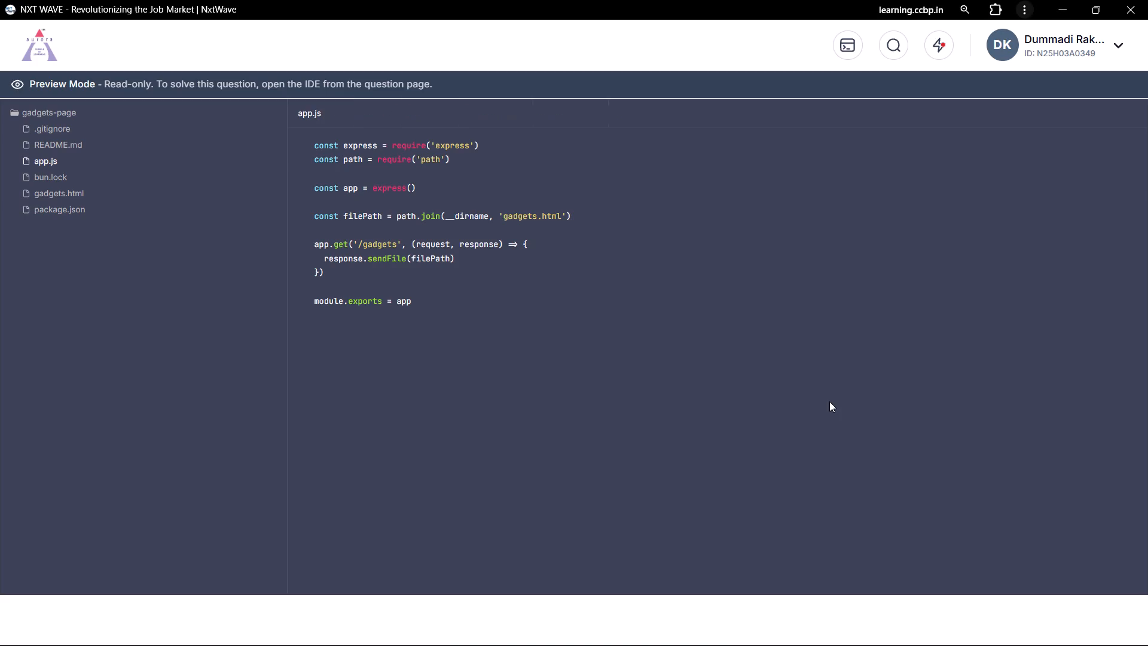
pyautogui.moveTo(4, 19); pyautogui.dragTo(1147, 380)
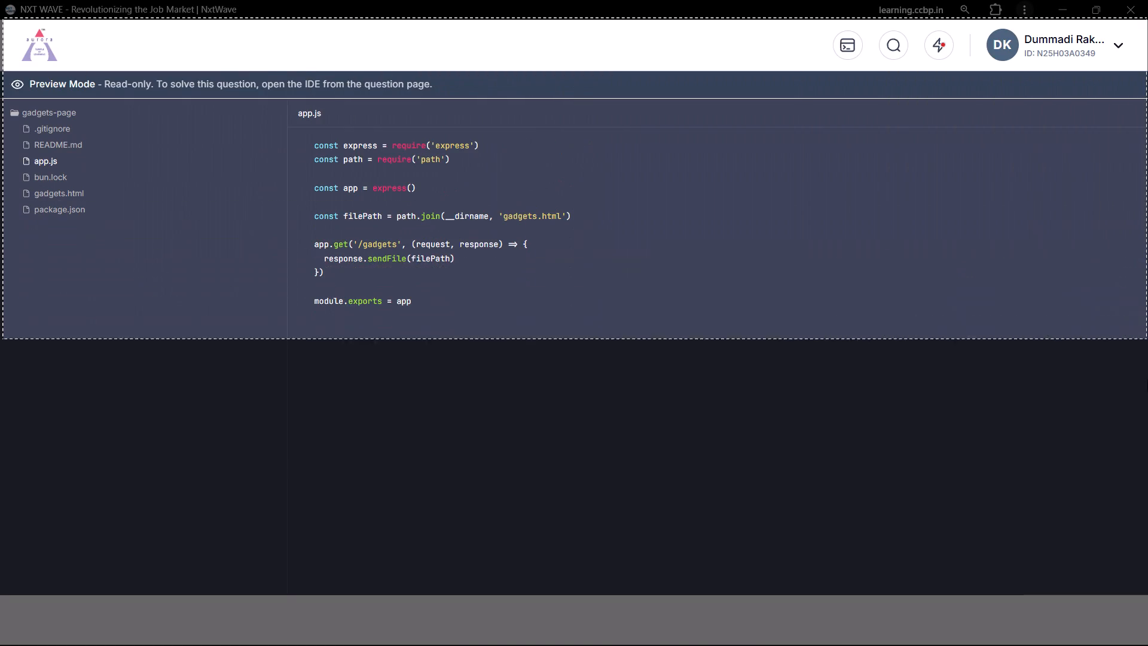
pyautogui.moveTo(1147, 380); pyautogui.dragTo(1147, 596)
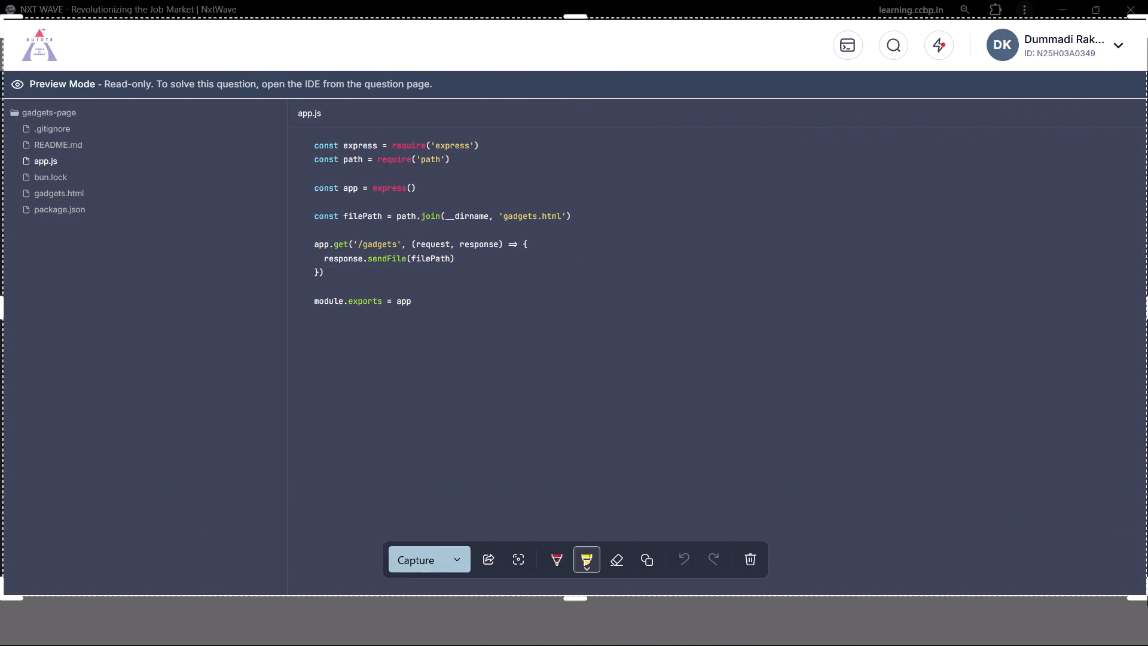
pyautogui.hotkey('ctrl', 'c')
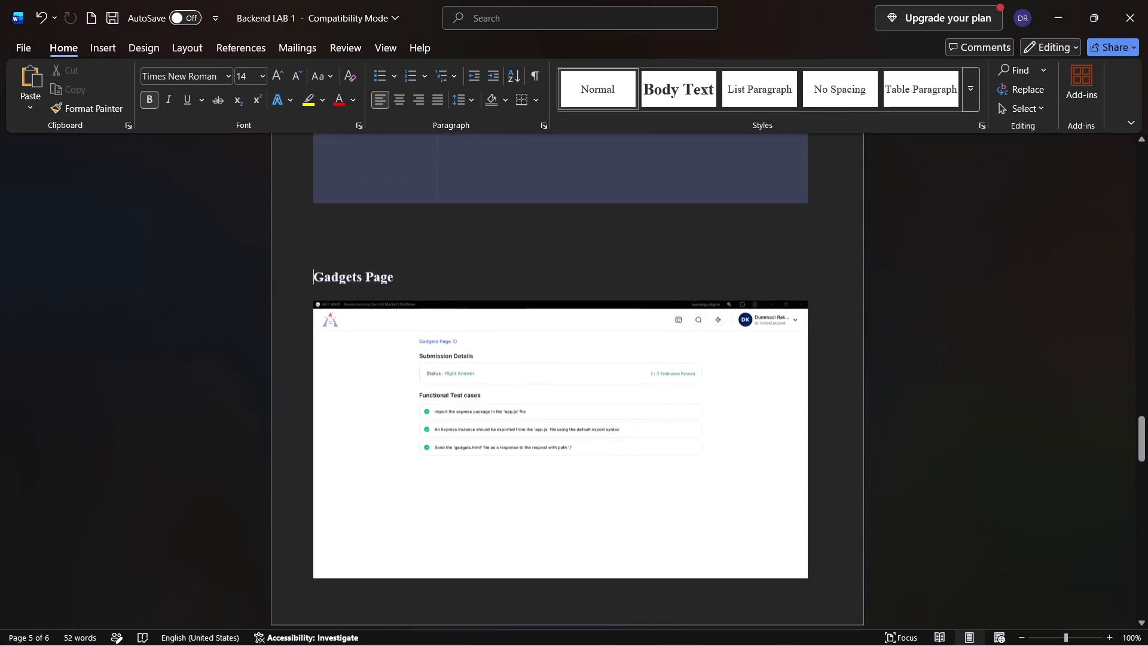
# Replace the old "Gadgets Page" code screenshot on page 5 with the captured code preview, just below the page header.
pyautogui.click(656, 373)
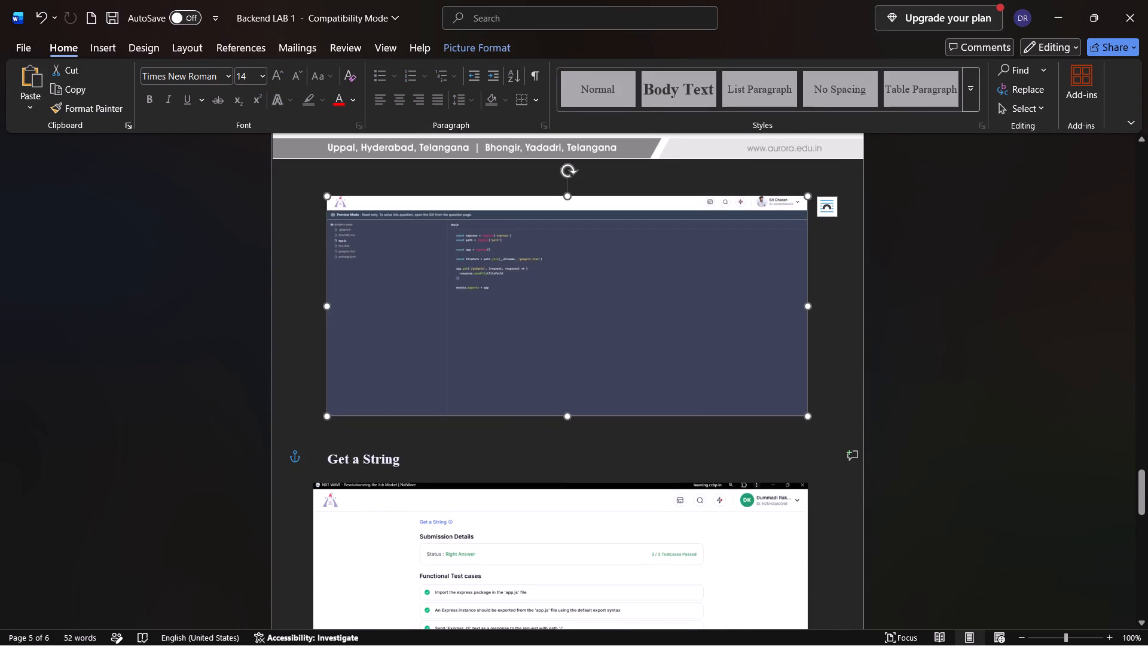
pyautogui.press('BackSpace')
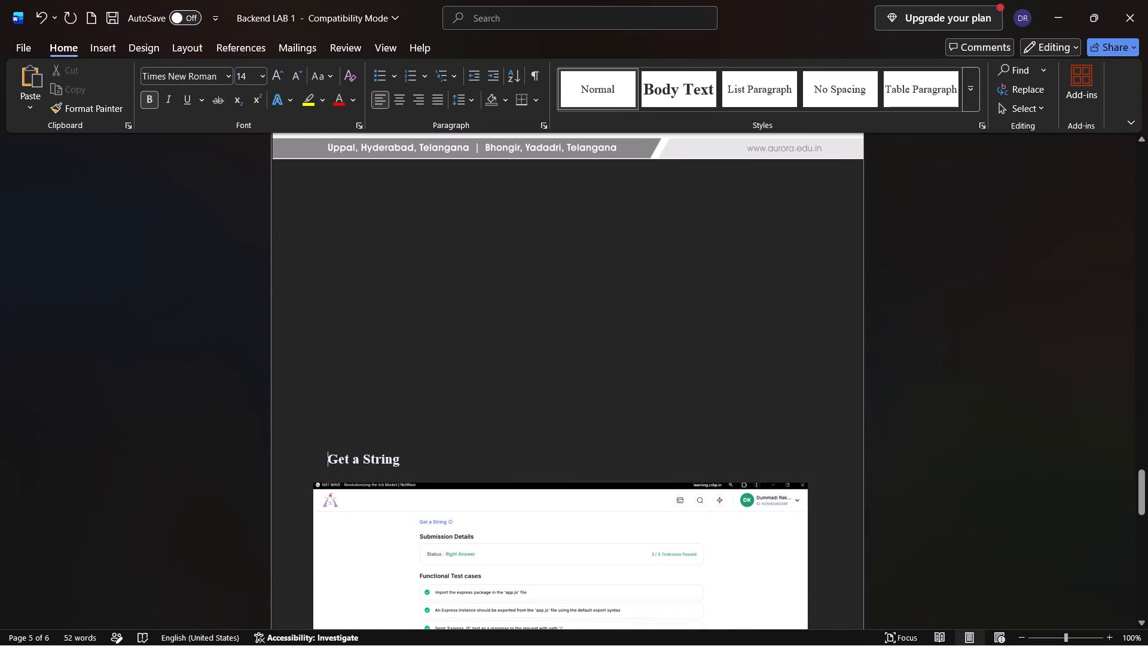
pyautogui.click(312, 176)
pyautogui.hotkey('ctrl', 'v')
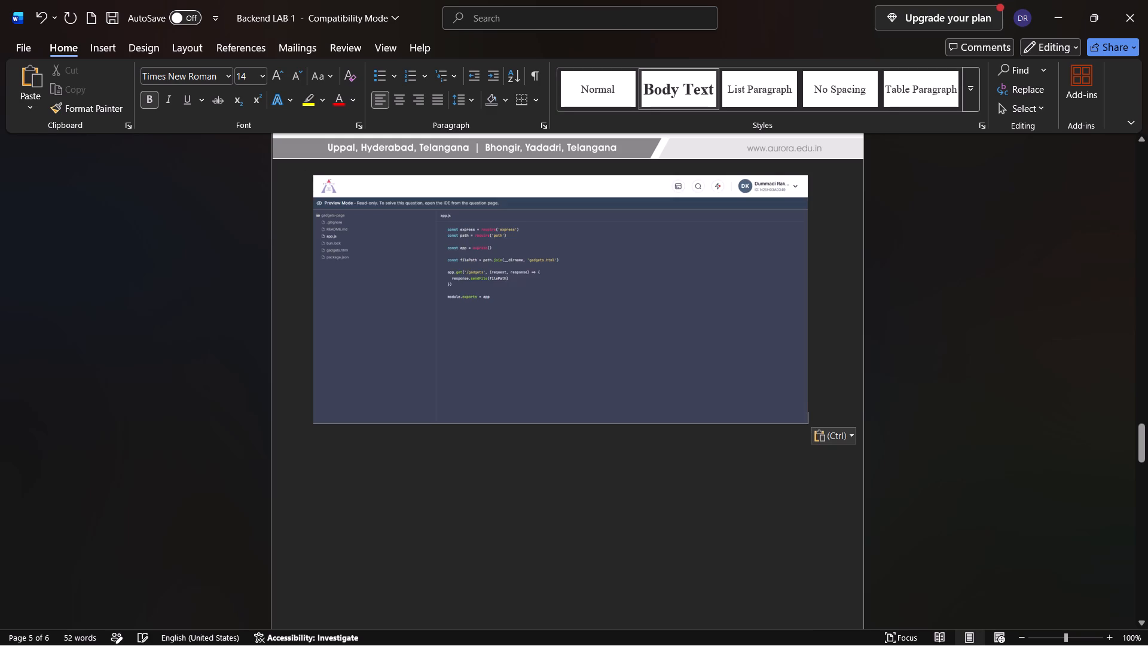
# Delete the blank lines and indent before the "Get a String" heading so its submission screenshot fits below it on page 5.
pyautogui.scroll(-1, 334, 348)
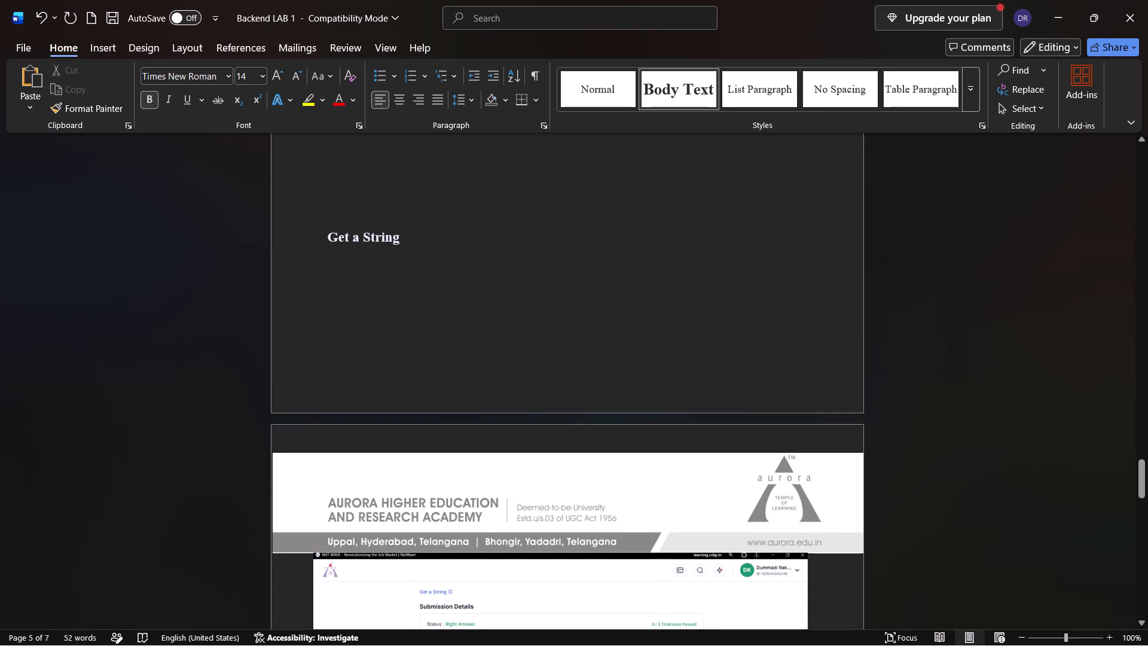
pyautogui.click(322, 237)
pyautogui.press('BackSpace')
pyautogui.press('BackSpace')
pyautogui.press('BackSpace')
pyautogui.press('BackSpace')
pyautogui.press('BackSpace')
pyautogui.press('BackSpace')
pyautogui.press('BackSpace')
pyautogui.press('BackSpace')
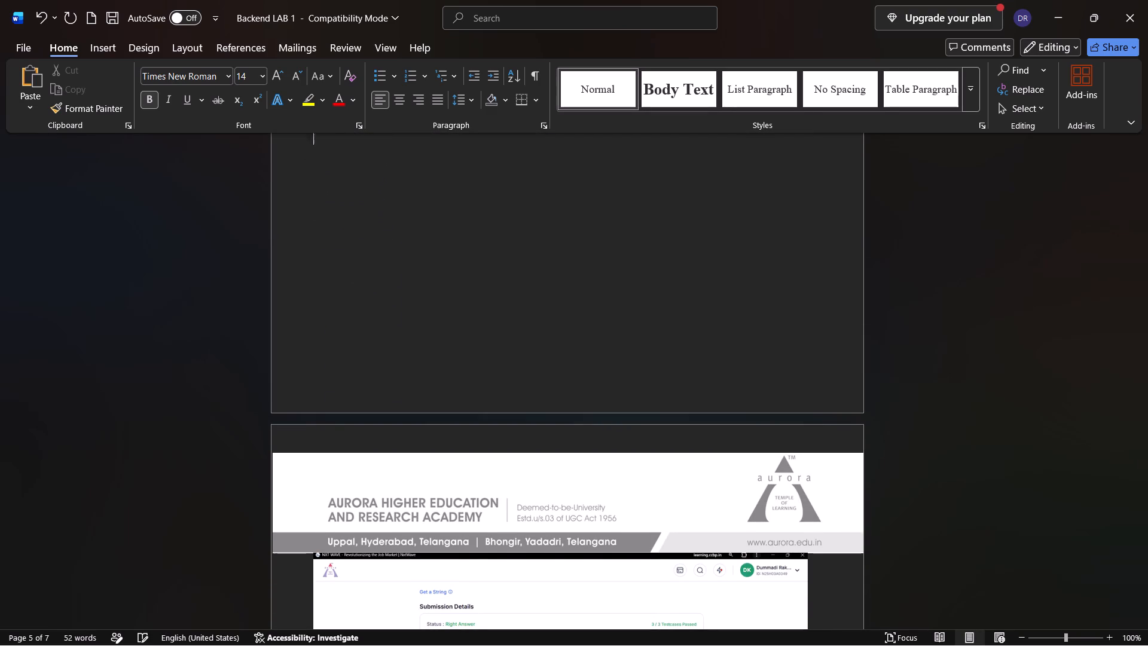
pyautogui.press('BackSpace')
pyautogui.press('BackSpace')
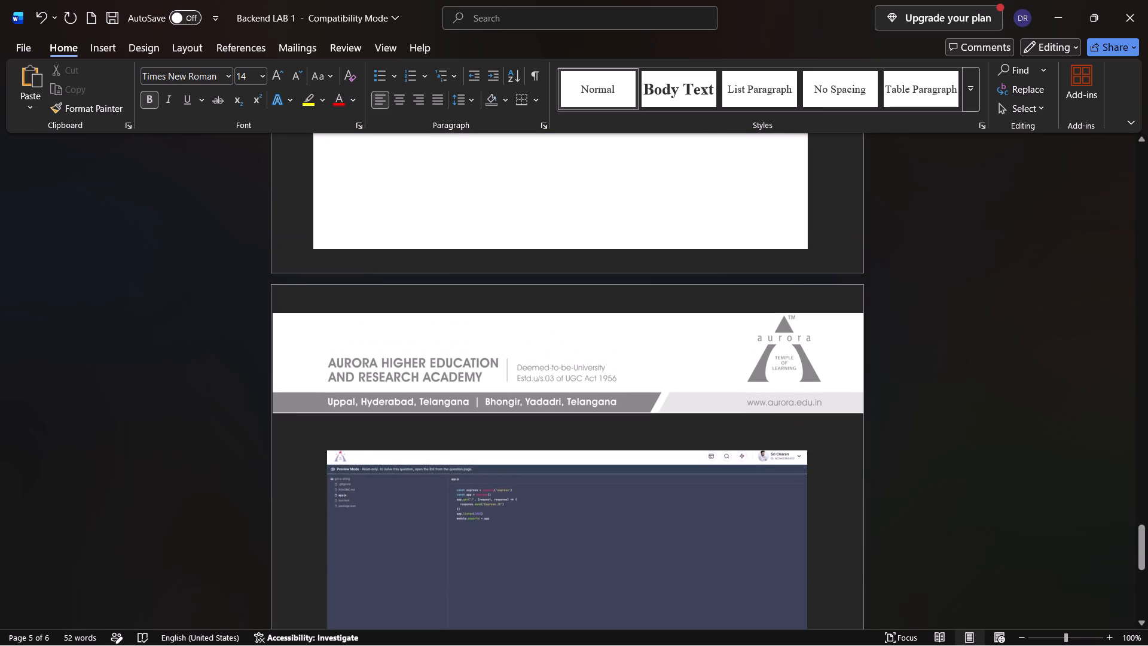
# Delete the old "Get a String" code screenshot on page 6 and add an empty line below the page header.
pyautogui.click(477, 538)
pyautogui.press('BackSpace')
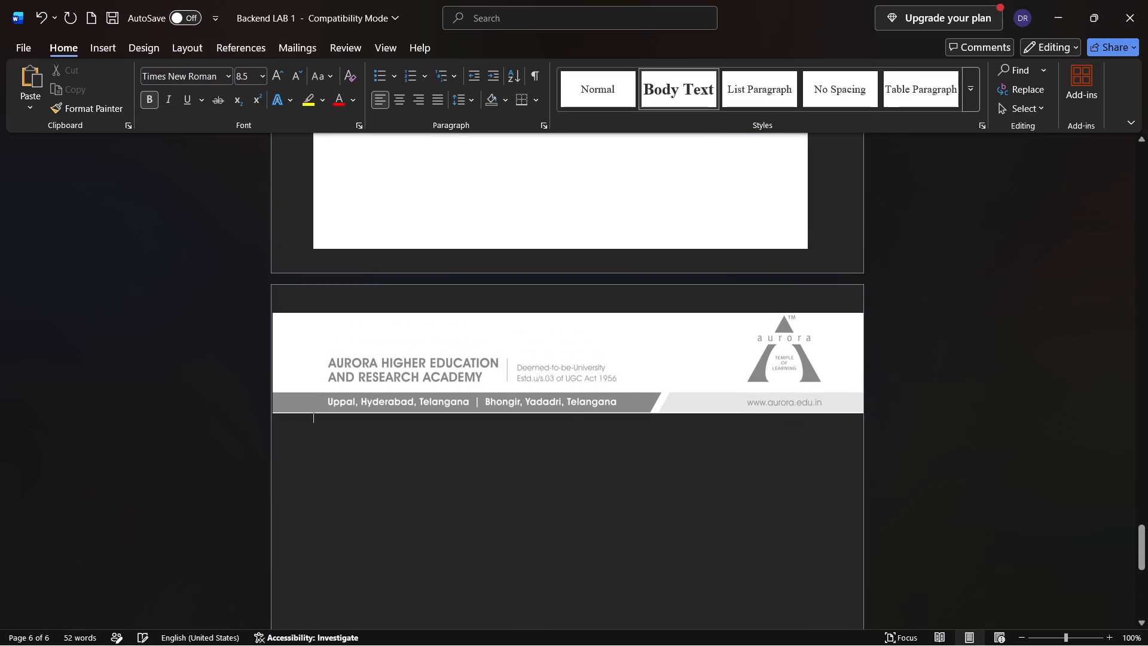
pyautogui.press('Return')
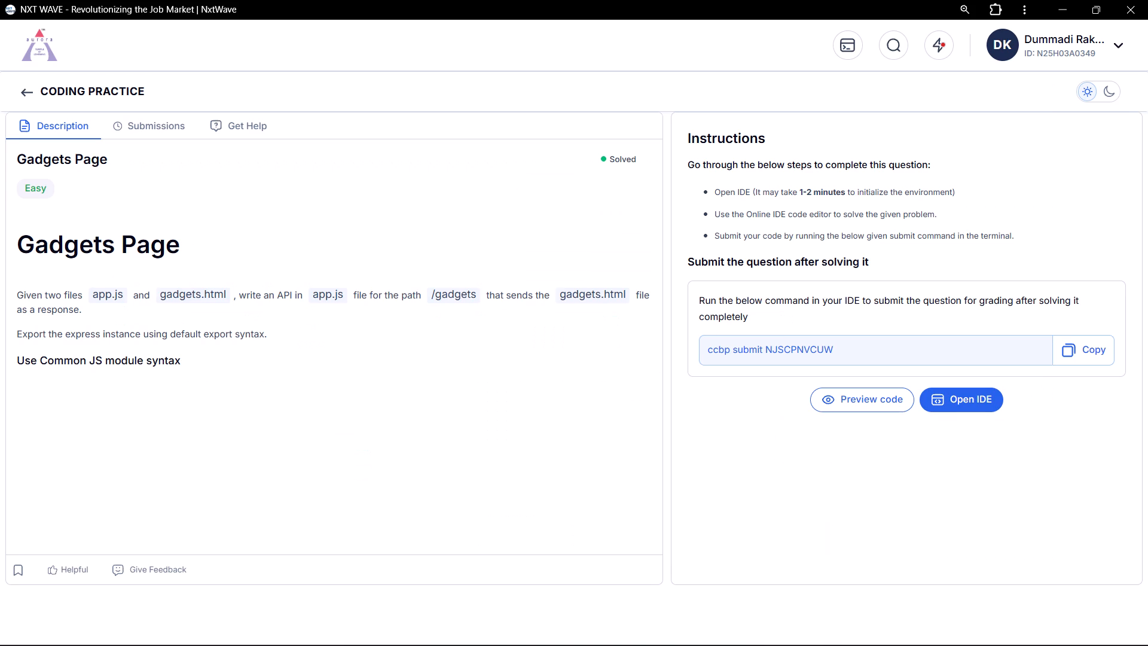
# In the NxtWave portal, leave "Gadgets Page" and open the code preview of the "Get a String" coding practice.
pyautogui.click(26, 90)
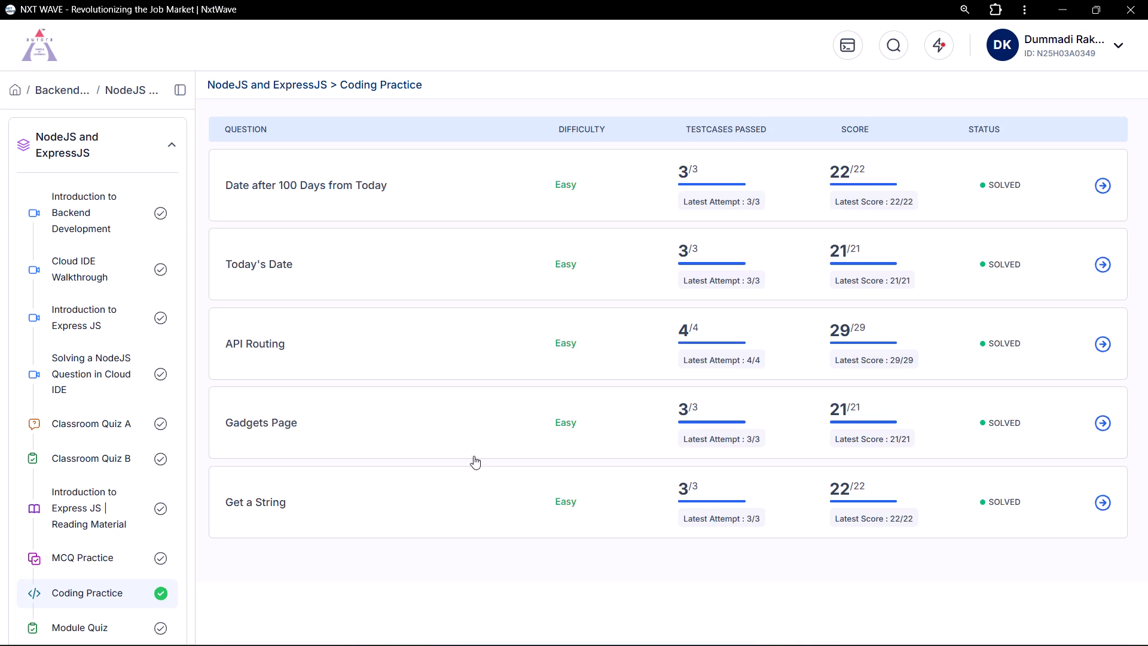
pyautogui.click(469, 479)
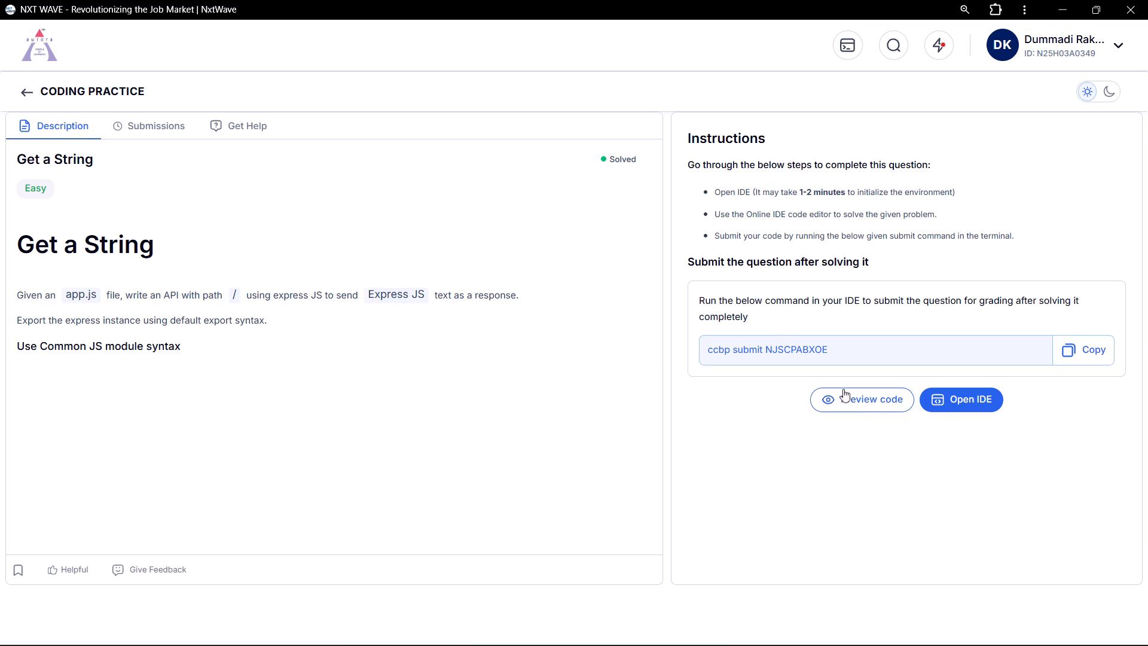
pyautogui.click(858, 400)
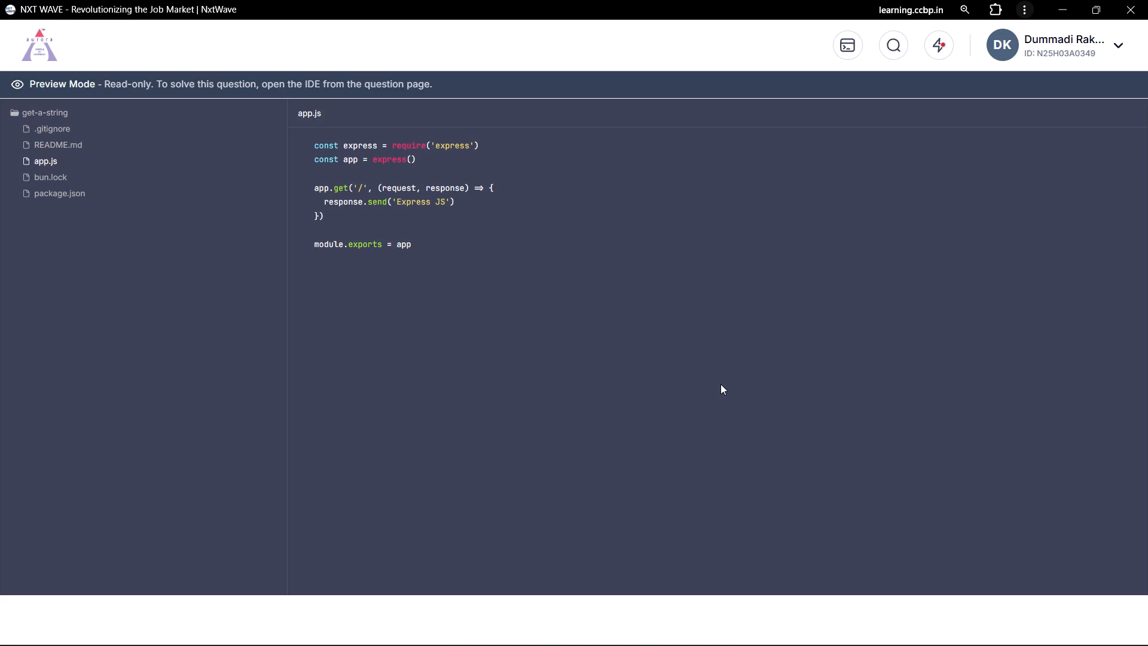
# Capture and copy the "Get a String" code preview from its window title bar down to the code area's lower edge.
pyautogui.press('Print')
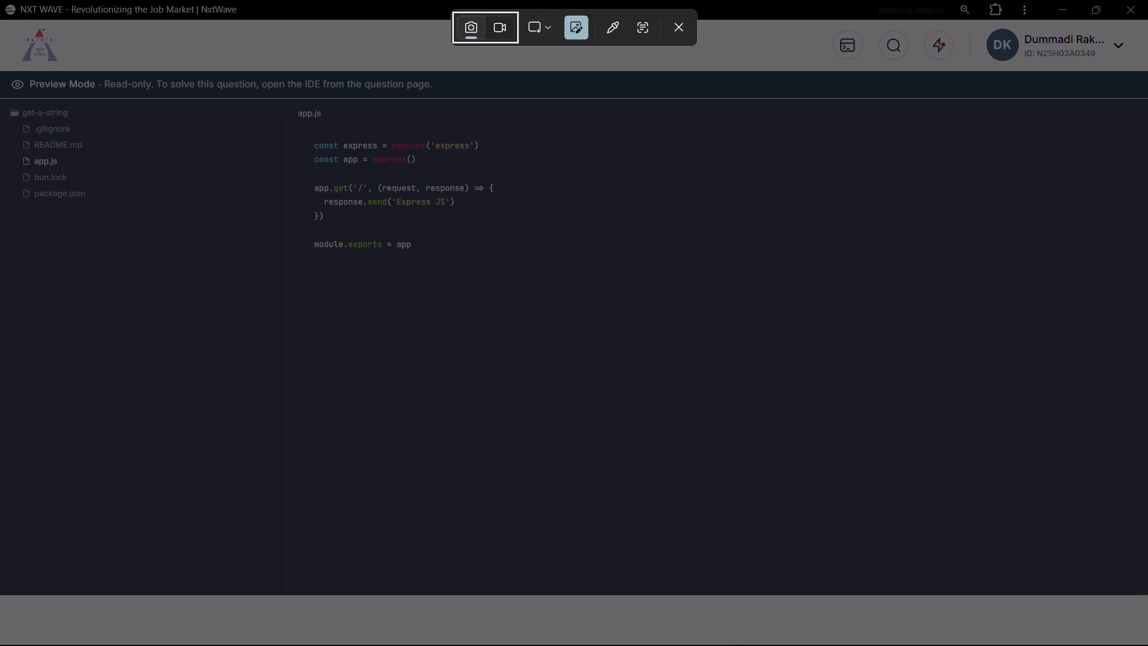
pyautogui.moveTo(5, 0); pyautogui.dragTo(1147, 505)
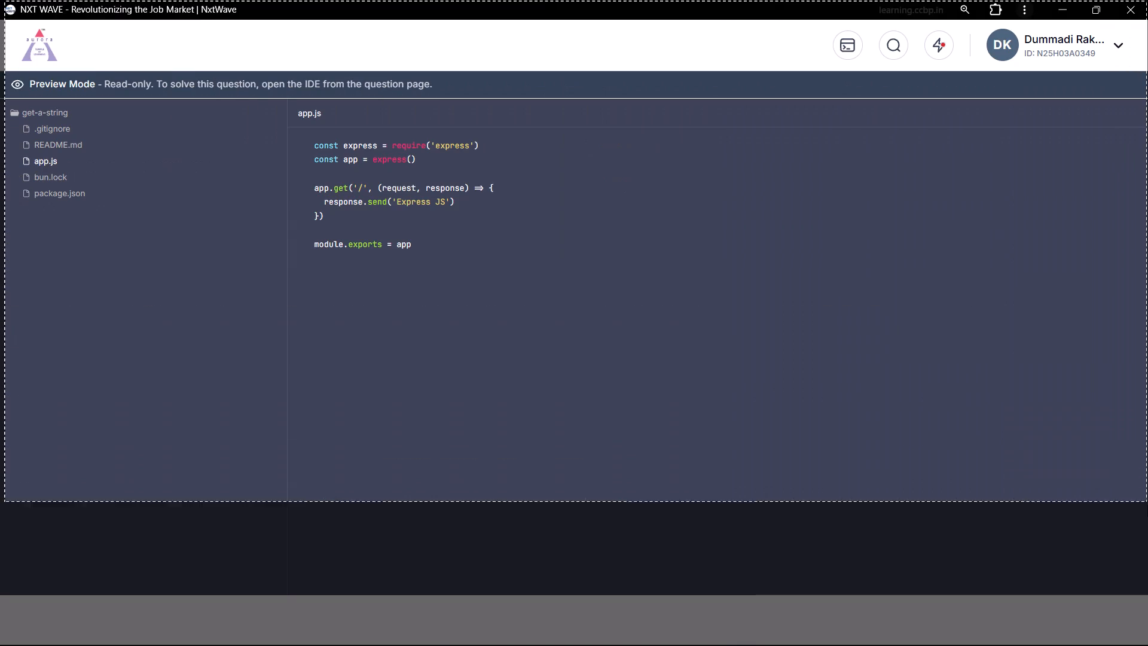
pyautogui.moveTo(1147, 505); pyautogui.dragTo(1147, 594)
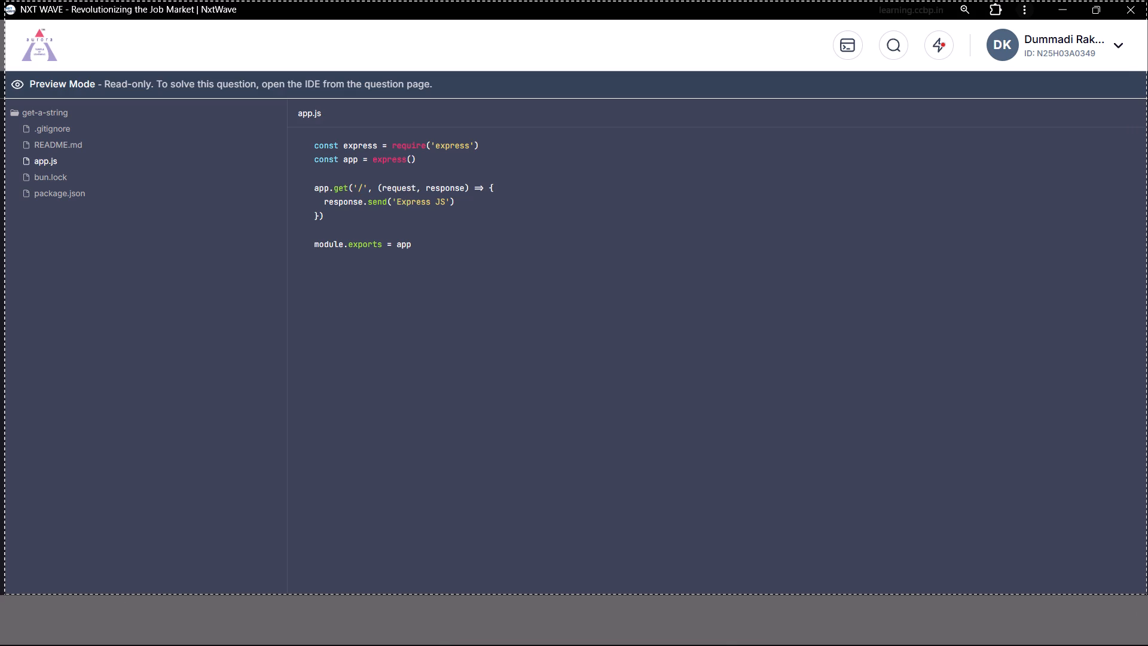
pyautogui.moveTo(1147, 594); pyautogui.dragTo(1147, 594)
pyautogui.hotkey('ctrl', 'c')
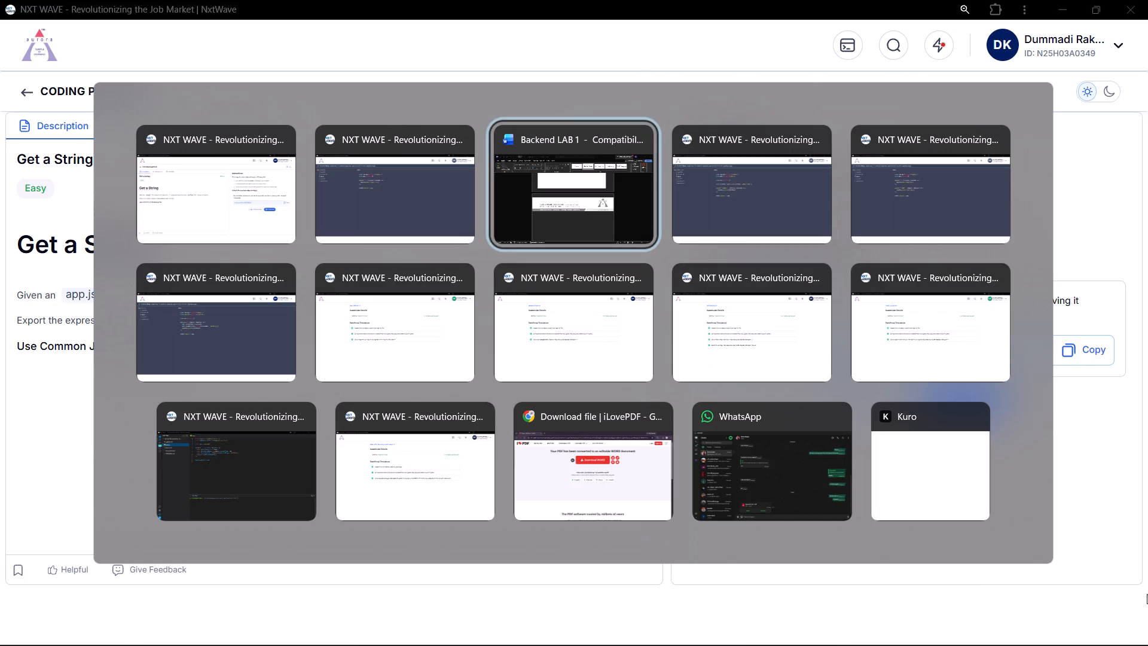
# Back in the Word report, paste the captured "Get a String" code preview below the page 6 header.
pyautogui.hotkey('ctrl', 'v')
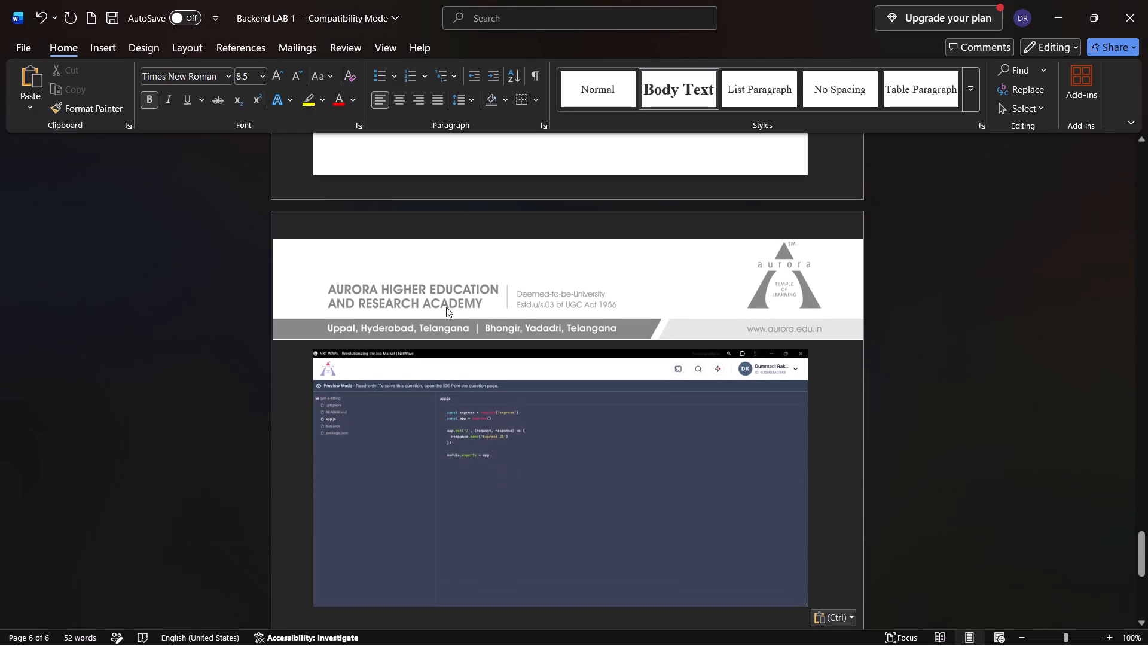
# Publish the report as the PDF "Backend LAB 1" in the c++ folder, overwriting the existing file of that name.
pyautogui.click(30, 38)
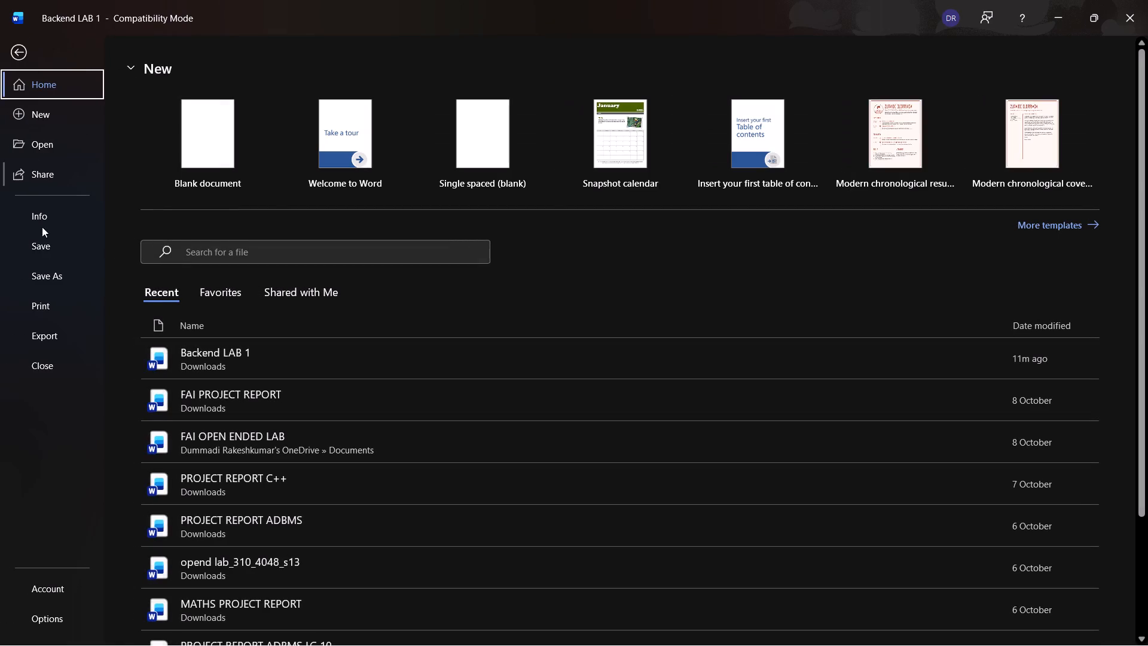
pyautogui.click(32, 328)
pyautogui.click(392, 219)
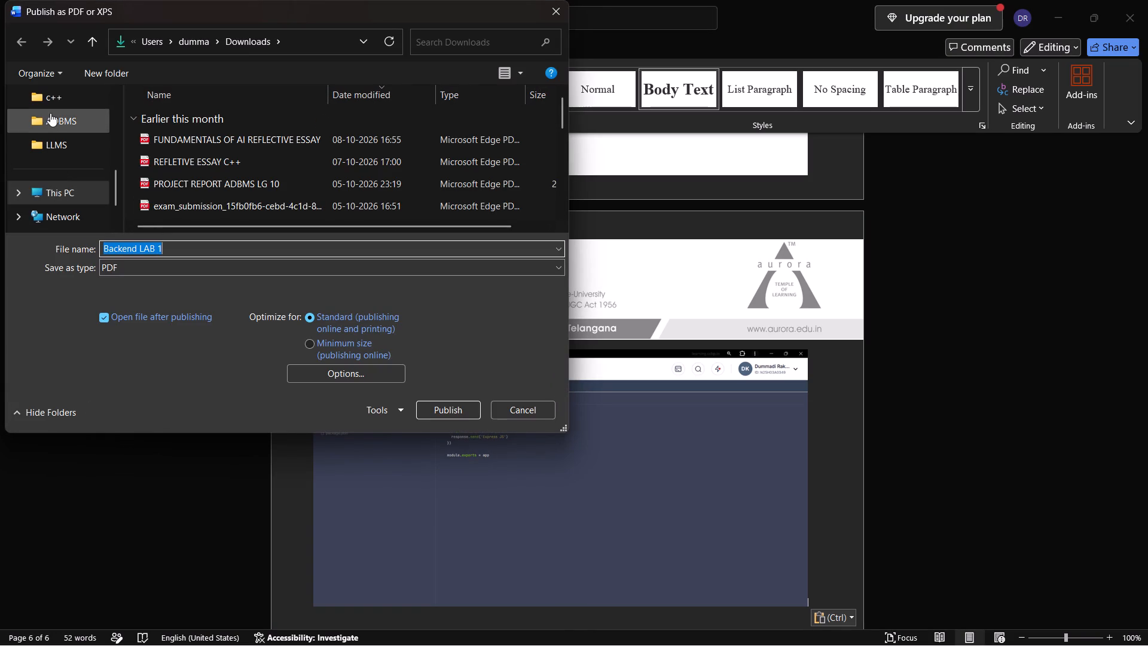
pyautogui.click(50, 107)
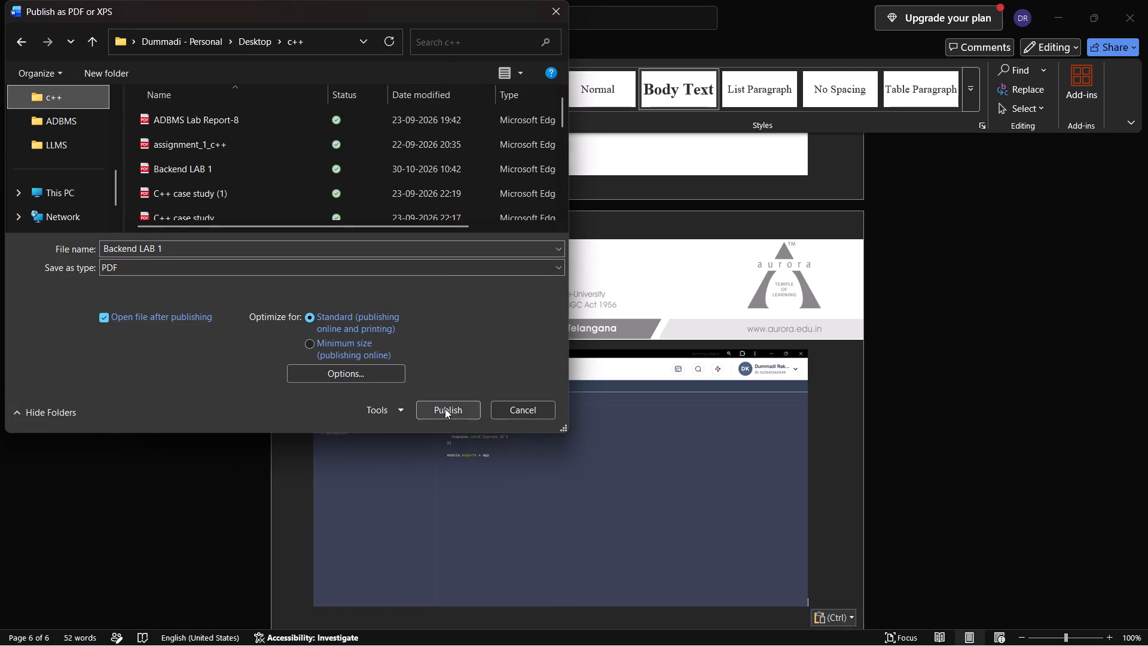
pyautogui.click(445, 409)
pyautogui.click(604, 330)
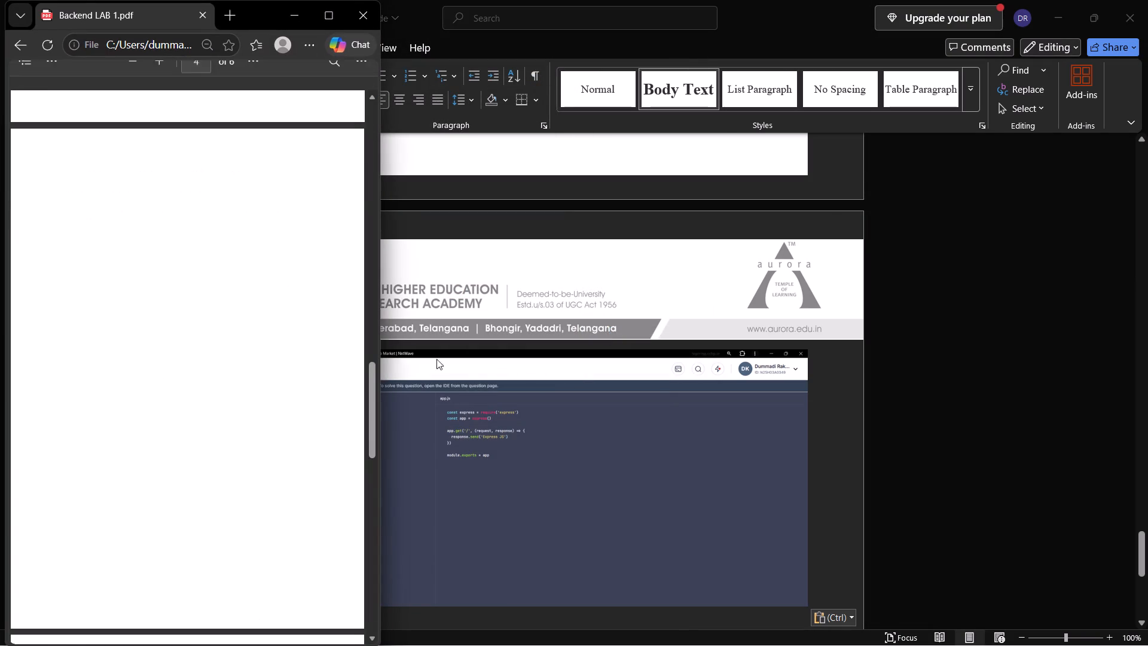
# Switch to Chrome, open the Aurora University portal in a new tab and sign in to the student dashboard.
pyautogui.click(726, 627)
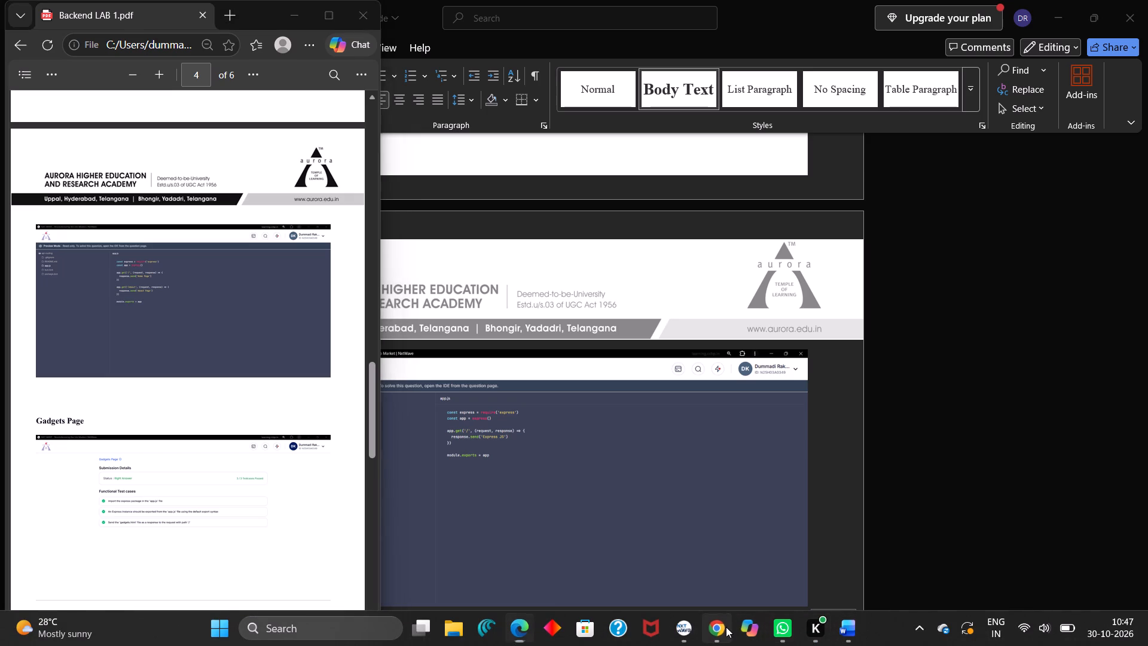
pyautogui.click(227, 8)
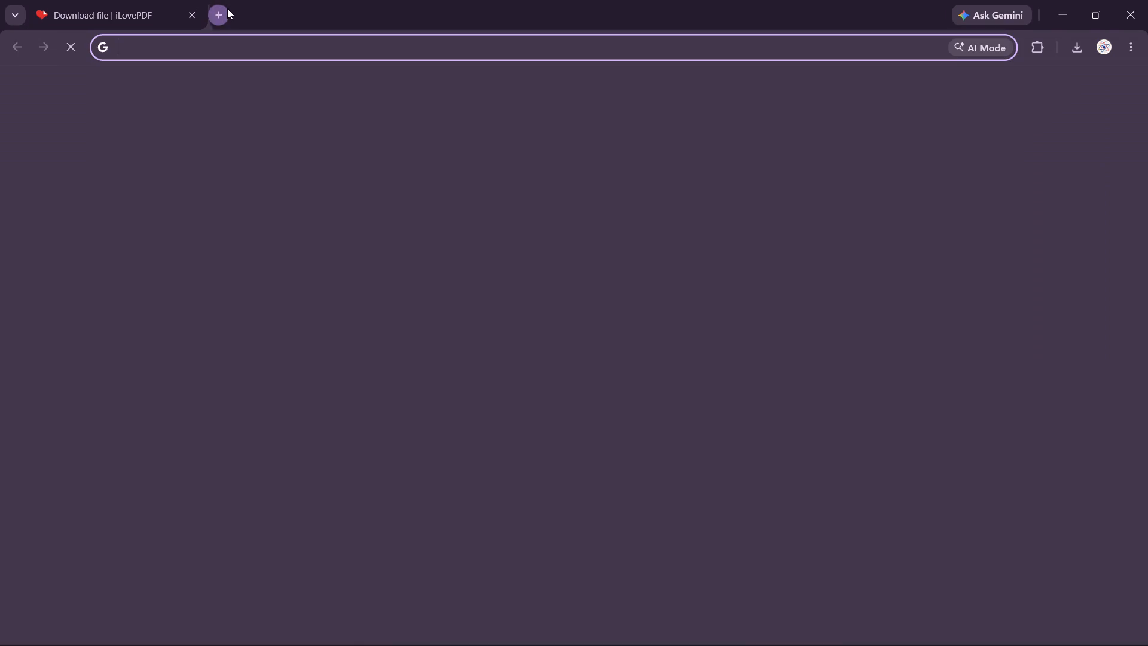
pyautogui.click(745, 404)
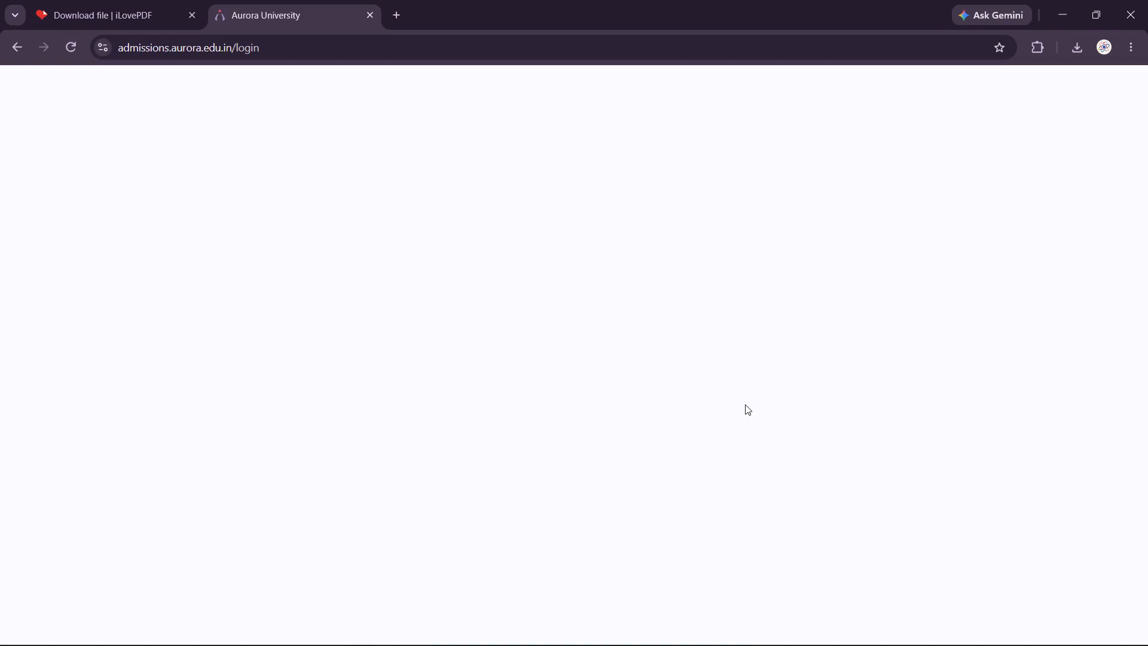
pyautogui.click(896, 445)
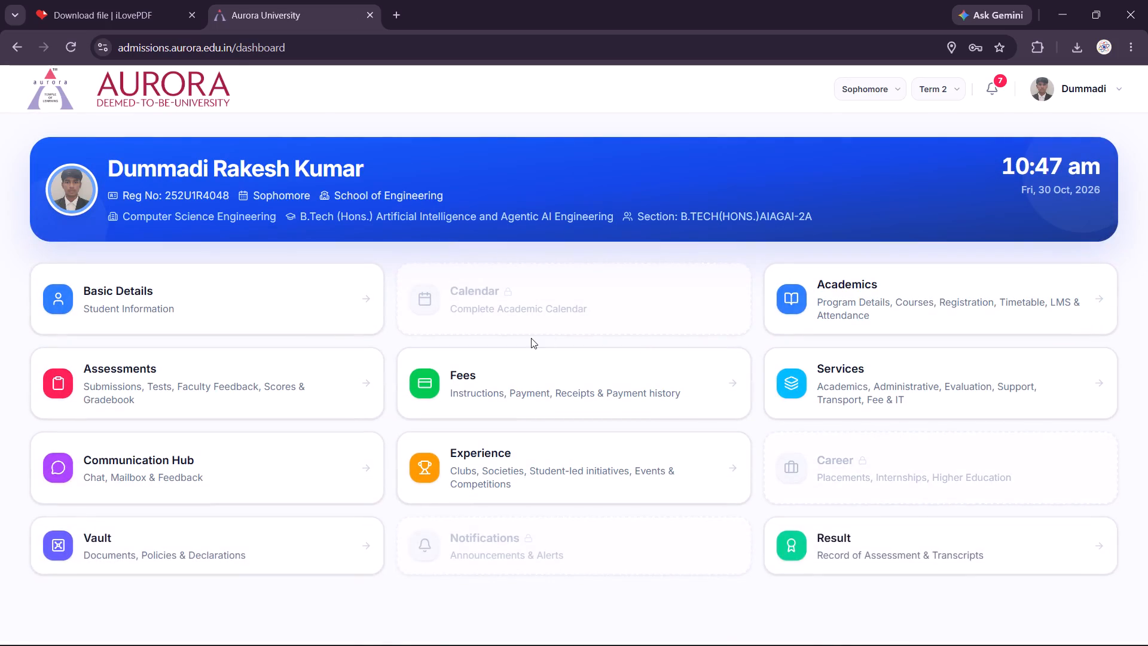
# Open the list of assessments for the Backend Development Fundamentals course.
pyautogui.click(207, 359)
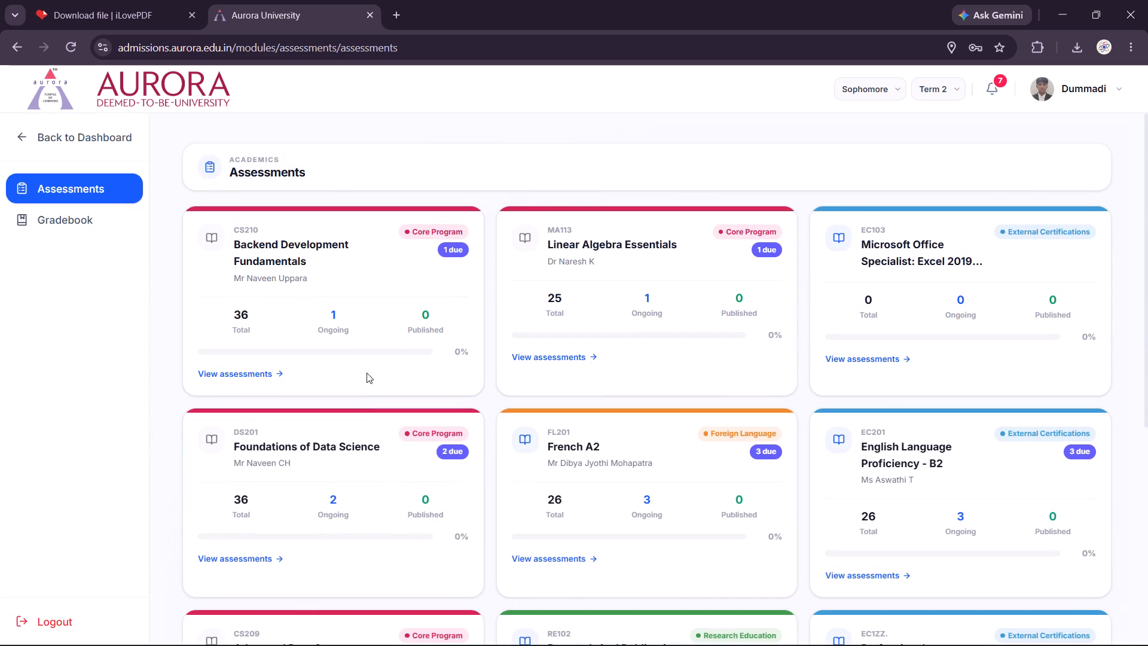
pyautogui.click(393, 319)
pyautogui.scroll(-1, 639, 445)
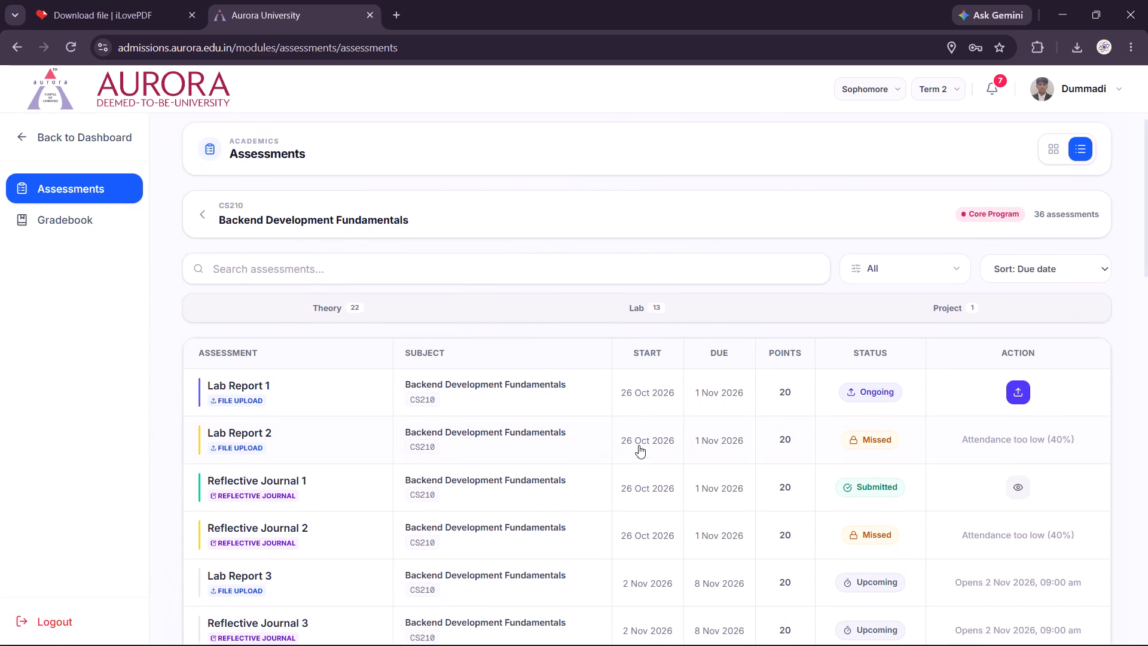
# Upload the "Backend LAB 1" PDF from the c++ folder as the submission for Lab Report 1.
pyautogui.click(1013, 396)
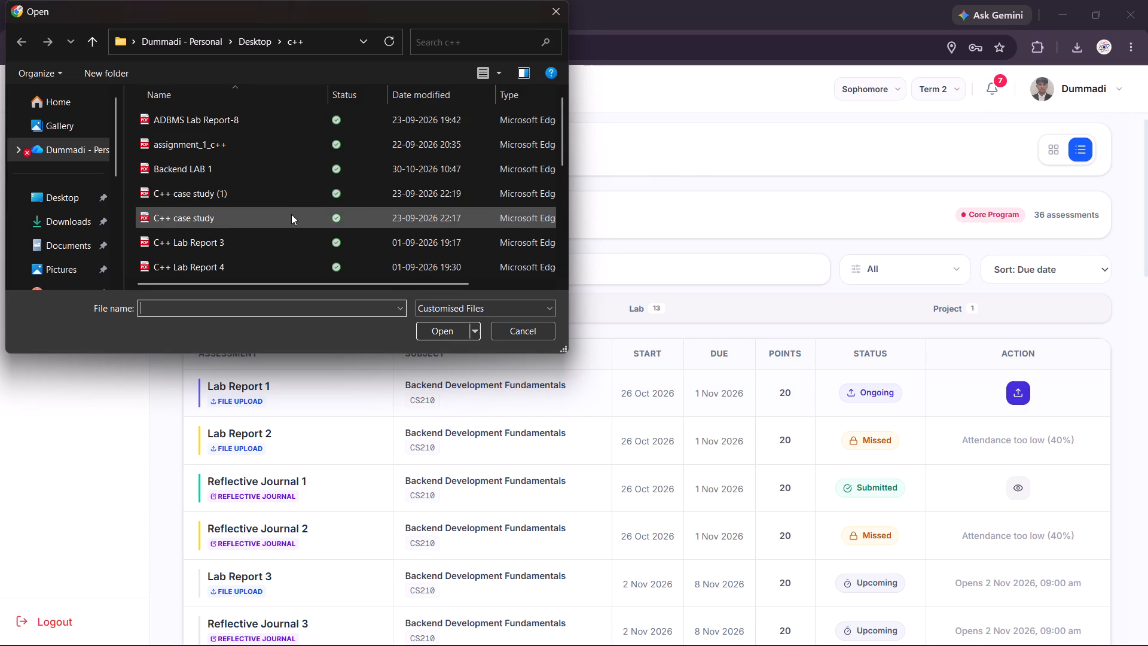
pyautogui.click(222, 173)
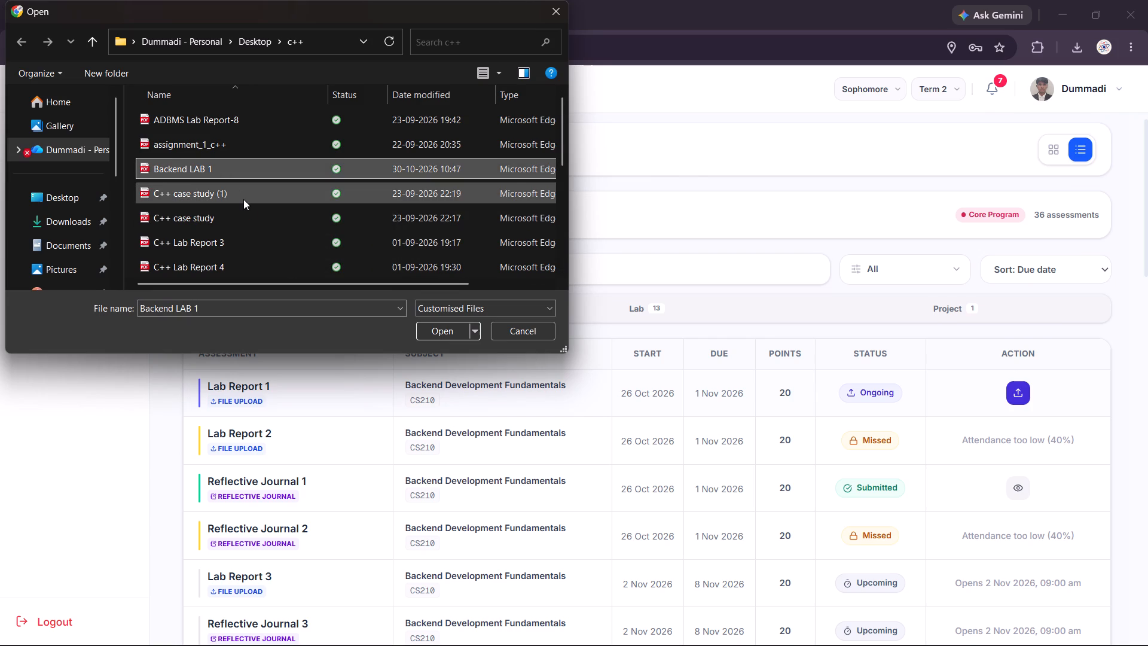
pyautogui.scroll(-1, 243, 199)
pyautogui.scroll(1, 243, 199)
pyautogui.click(237, 166)
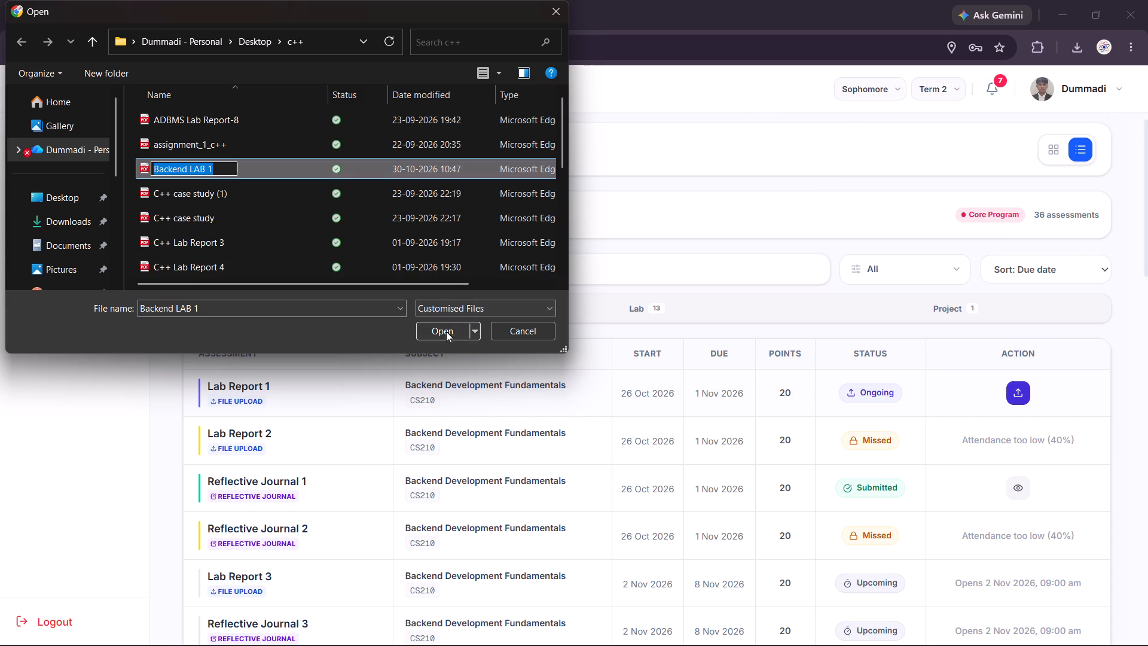
pyautogui.click(443, 329)
pyautogui.click(443, 329)
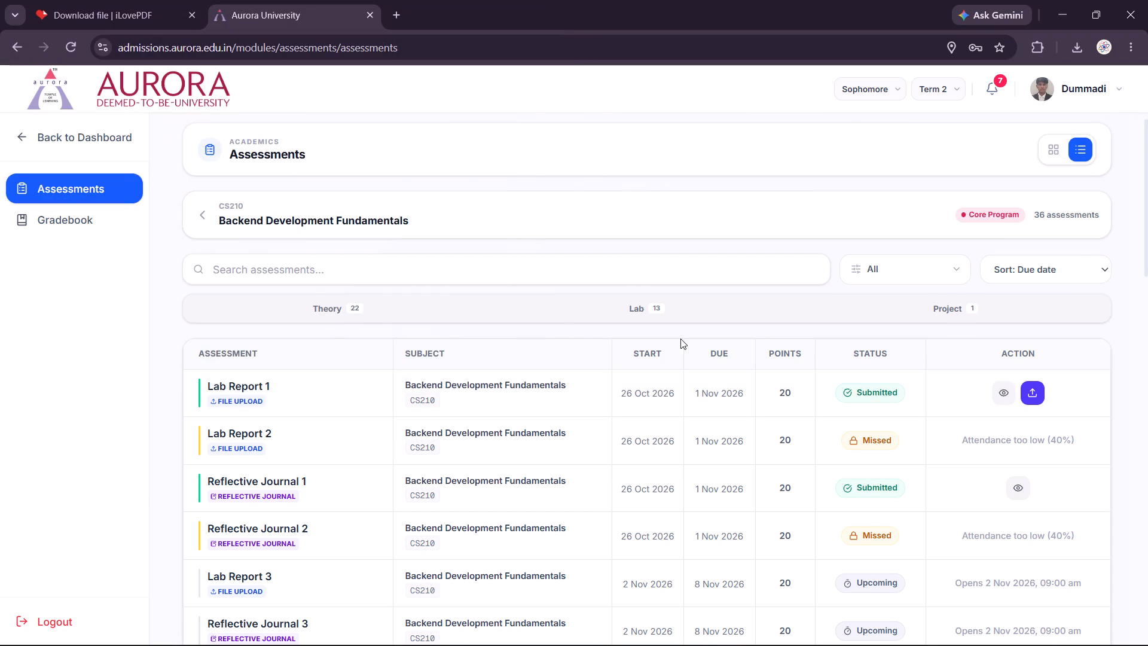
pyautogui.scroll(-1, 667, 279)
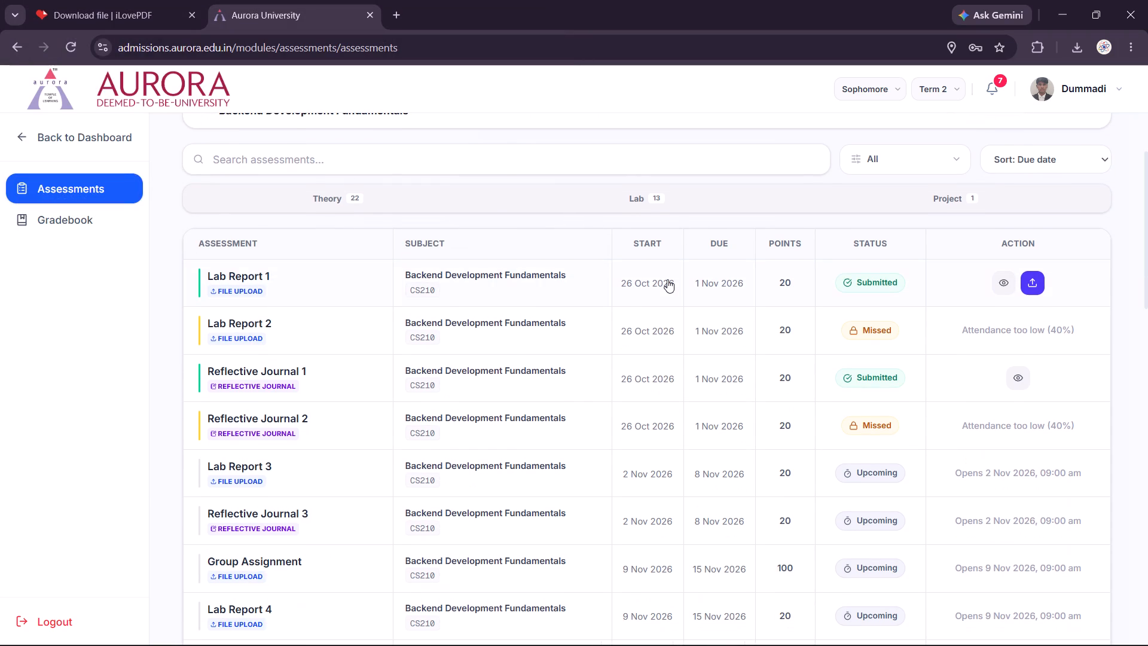